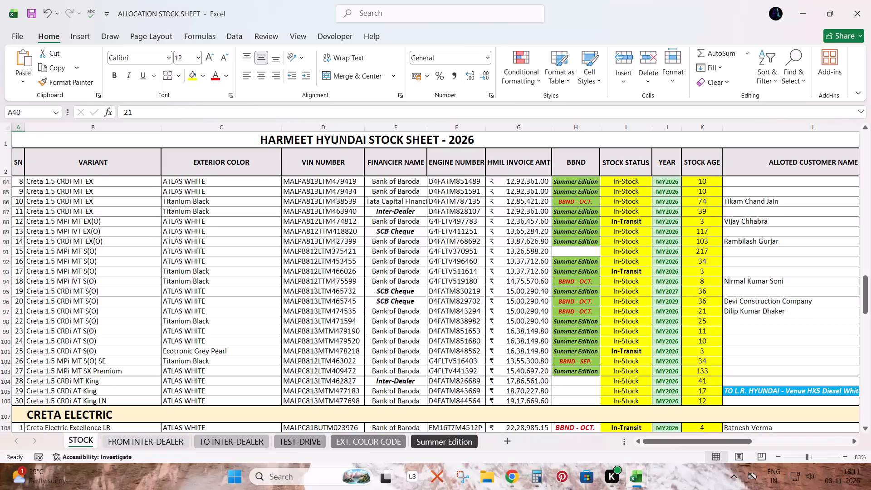
Highlight row 94, the Titanium Black Creta 1.5 MPi IVT S(O), and examine its stock, booking, allocation, billing and remarks details.
click(90, 276)
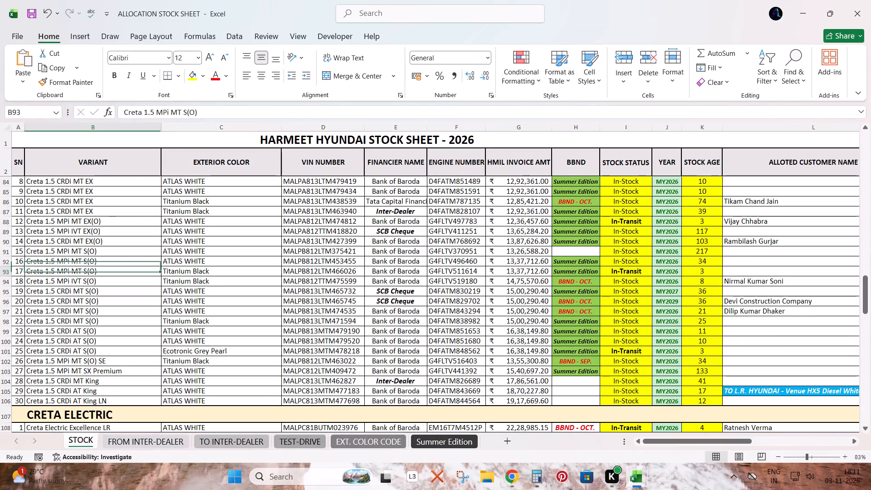
click(99, 281)
key(shift+space)
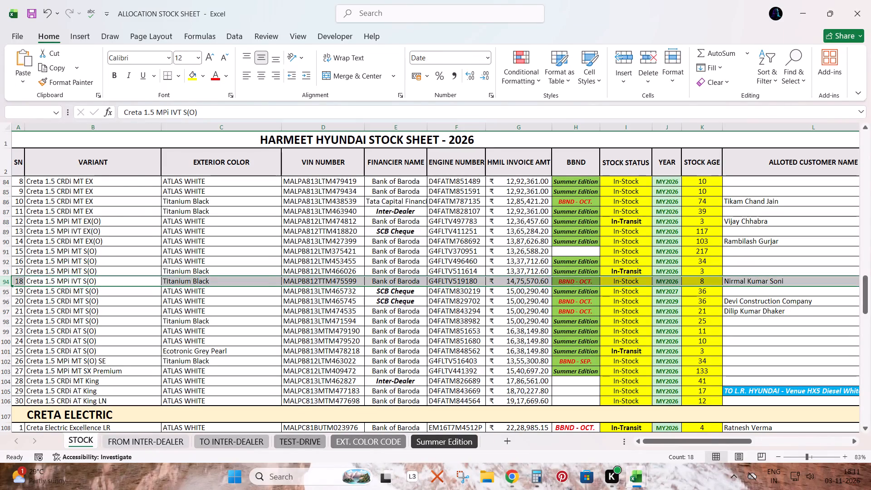
drag(709, 438, 764, 438)
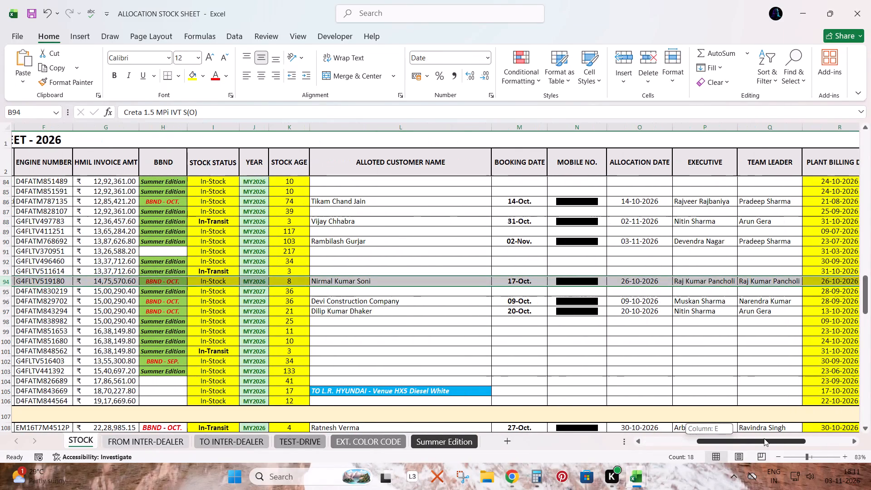
drag(764, 438, 651, 438)
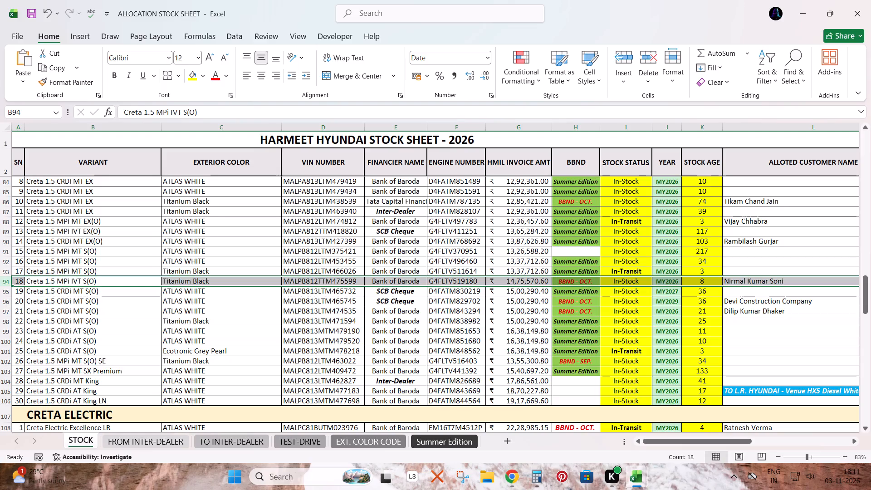
drag(720, 441, 758, 441)
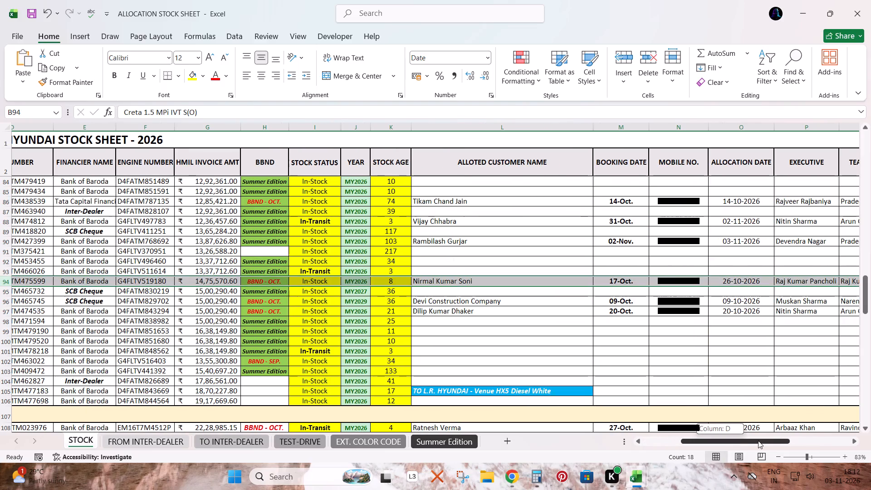
drag(758, 441, 842, 441)
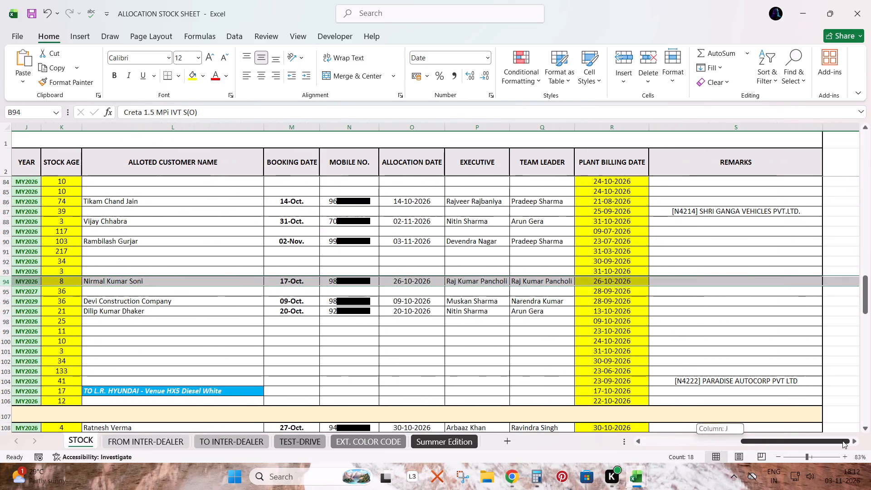
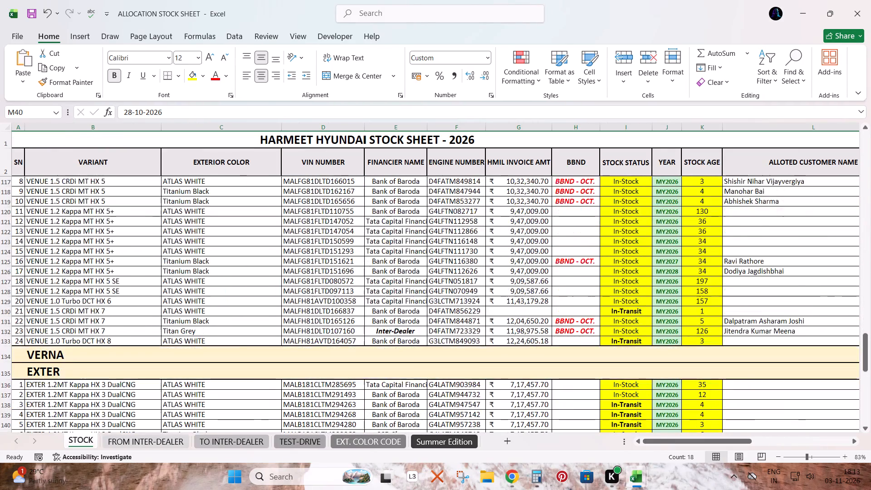
Highlight the two EXTER 1.2MT Kappa HX 4 DualCNG rows in the stock sheet's EXTER section.
scroll(157, 319, down, 5)
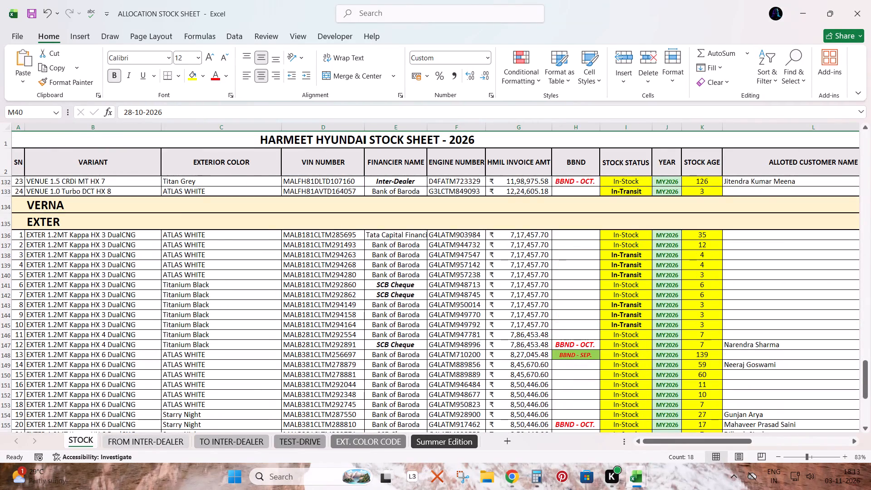
drag(113, 336, 116, 341)
key(shift+space)
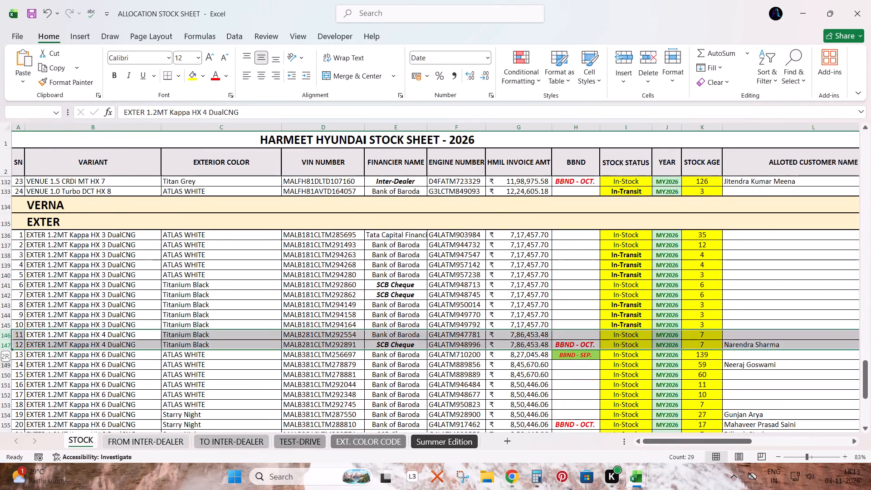
Search the variant cells of the EXTER section, rows 136 to 159, for 4 to locate the HX 4 vehicles.
scroll(273, 323, down, 2)
drag(130, 389, 123, 162)
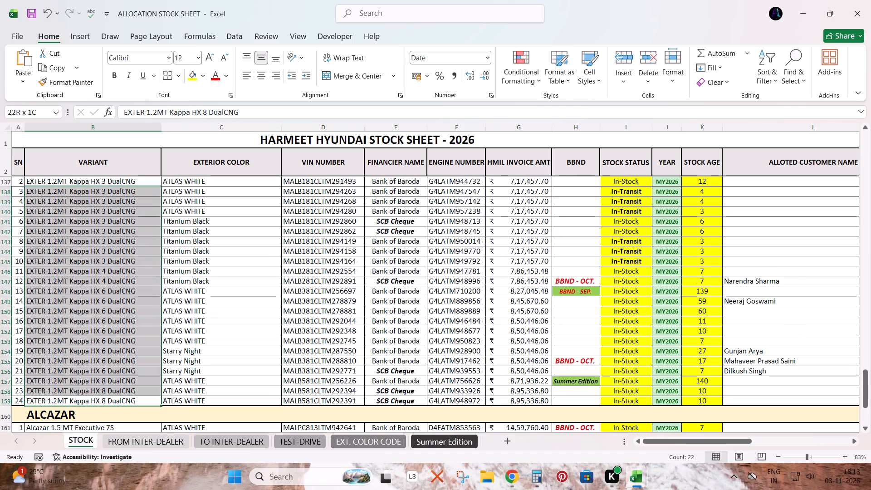
drag(123, 162, 120, 217)
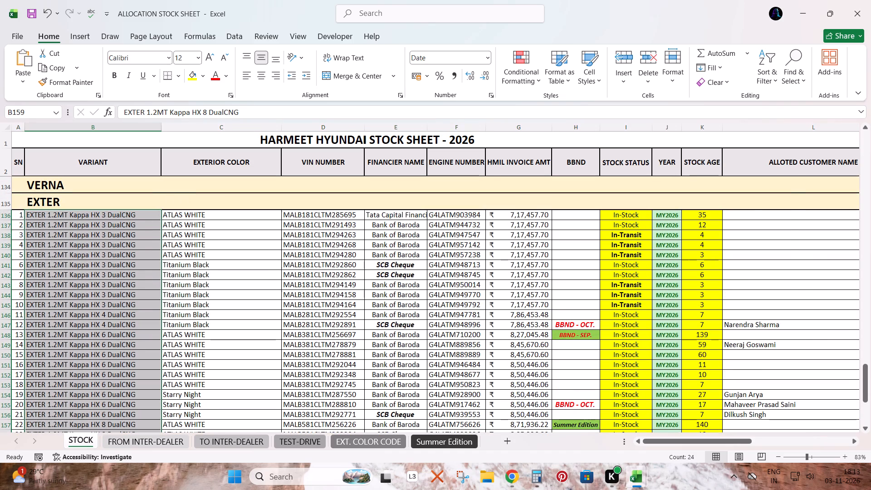
key(ctrl+f)
key(4)
key(Return)
key(Return)
key(Return)
key(Return)
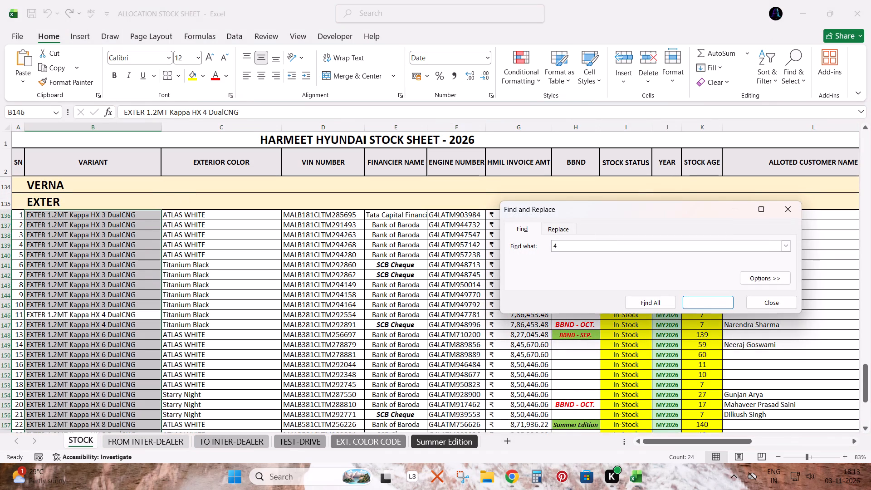
key(Return)
key(Return)
key(Return)
key(Return)
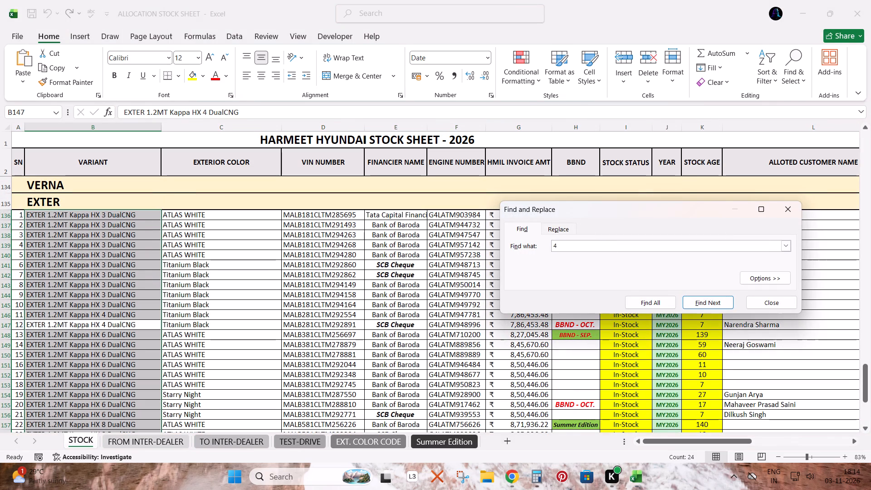
key(Return)
key(Return)
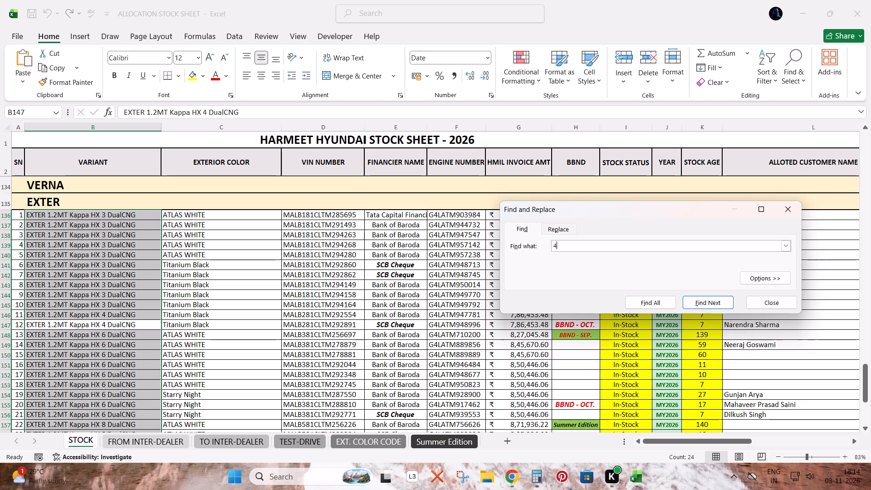
key(Return)
key(Return)
key(Return)
key(Return)
key(Return)
key(Escape)
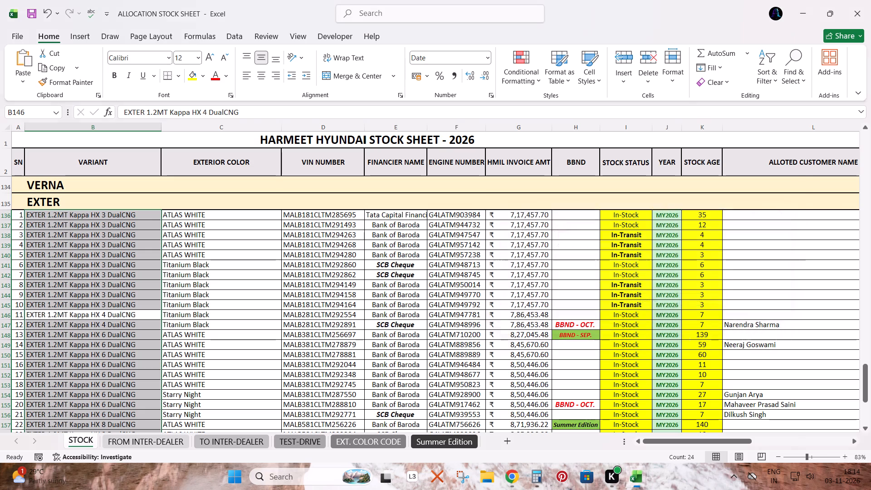
Highlight rows 146 and 147, the EXTER HX 4 DualCNG vehicles, and examine their colour and allocation details.
key(Right)
key(Left)
key(shift+space)
key(shift+Right)
key(shift+Down)
key(Left)
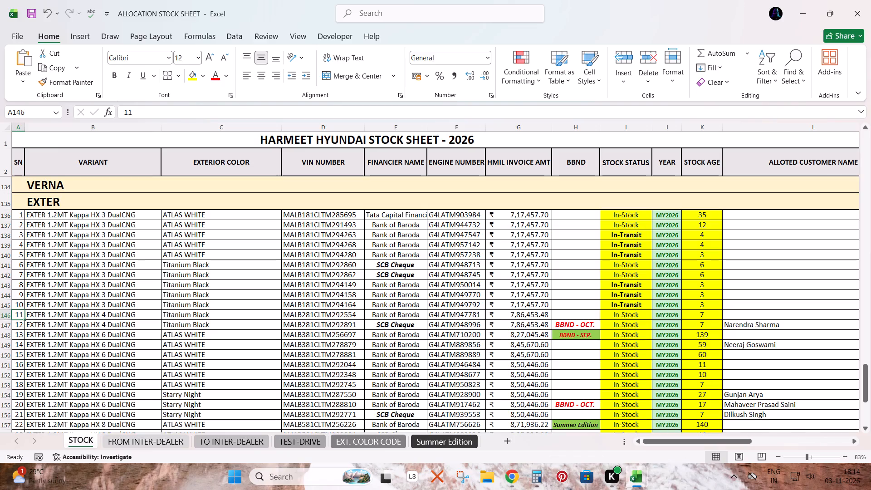
key(Right)
key(shift+space)
key(shift+Down)
Switch to the BOOKING LIST workbook, set the Allocation of the Exter HX4 booking in row 2853 to Req., and save.
key(alt+Tab)
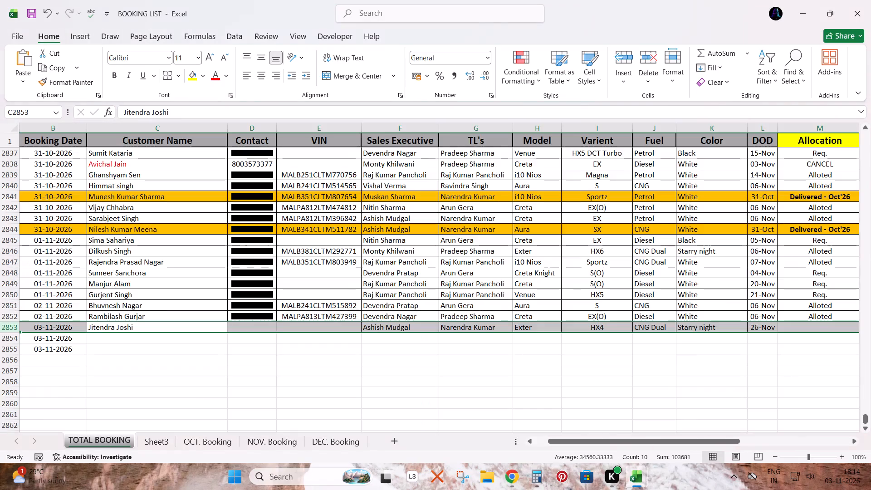
click(832, 330)
key(r)
key(Down)
key(Left)
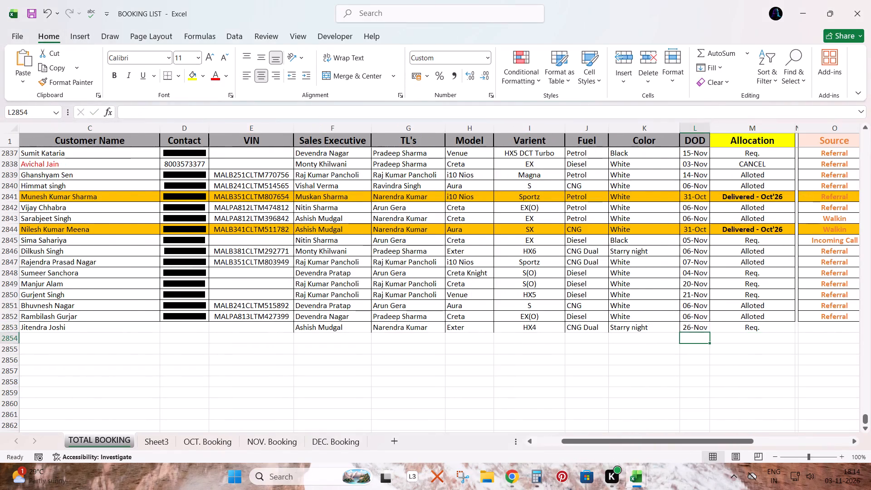
key(ctrl+Left)
key(Right)
key(Up)
key(ctrl+s)
Switch back to the ALLOCATION STOCK SHEET workbook.
key(alt+Tab)
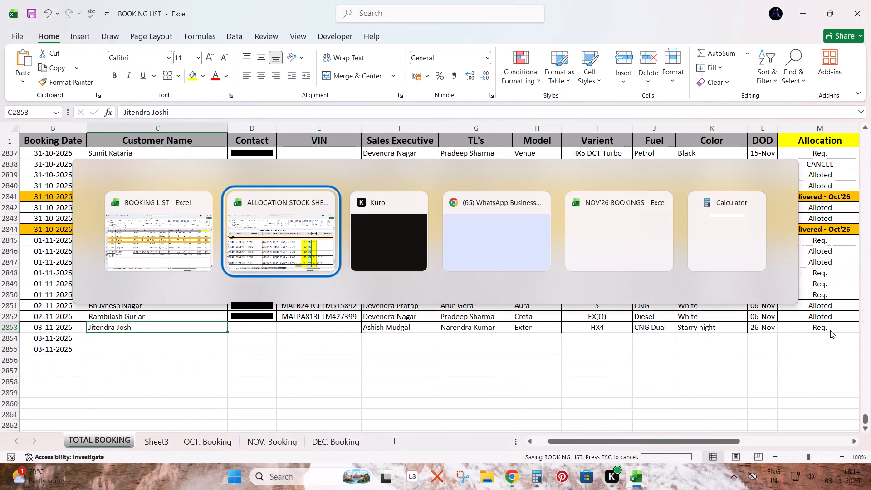
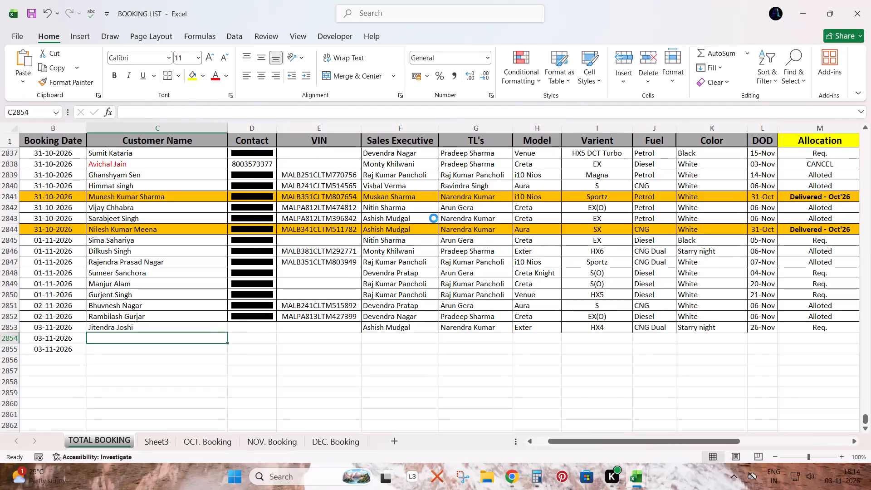
Move to the empty Contact cell of the new booking in row 2854 and save the BOOKING LIST workbook.
key(Left)
key(Left)
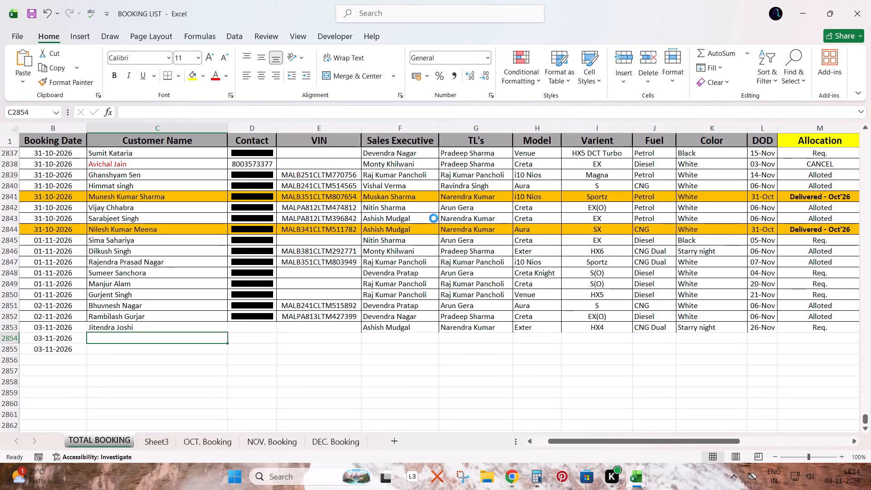
key(Right)
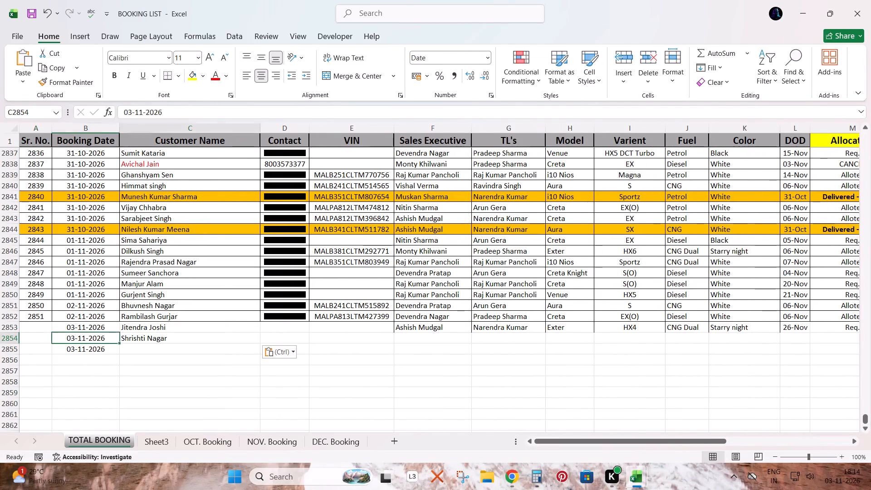
key(Right)
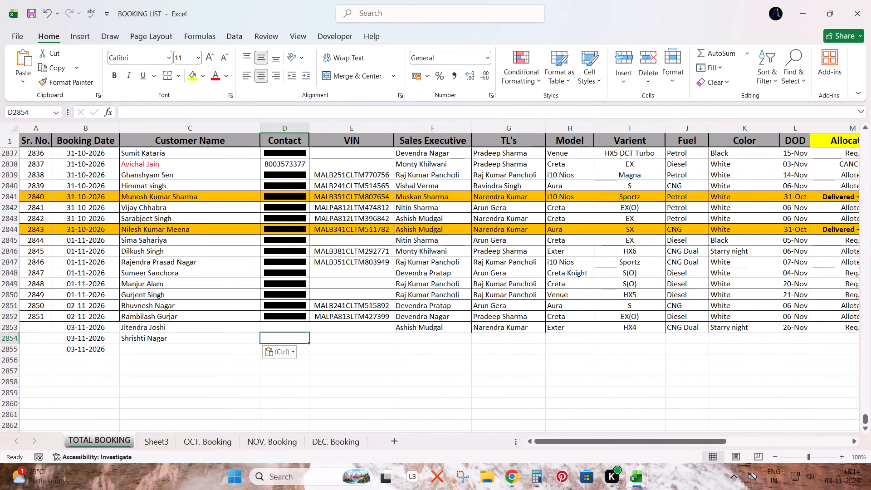
key(ctrl+s)
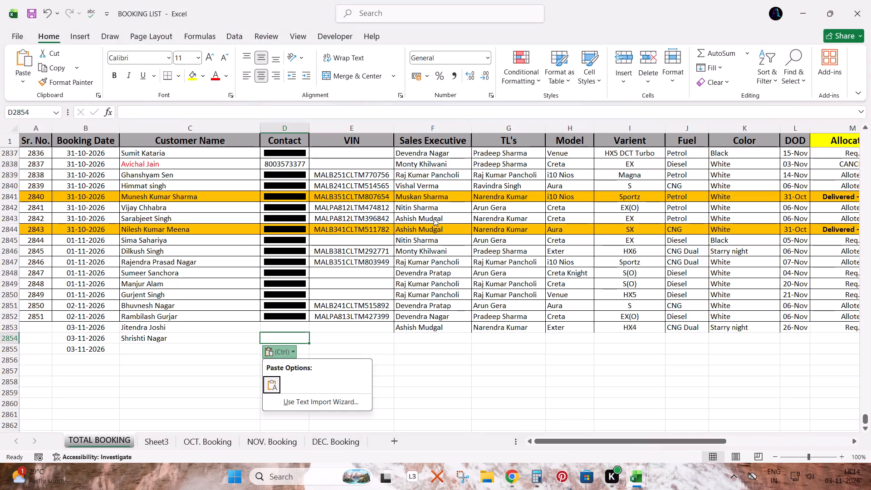
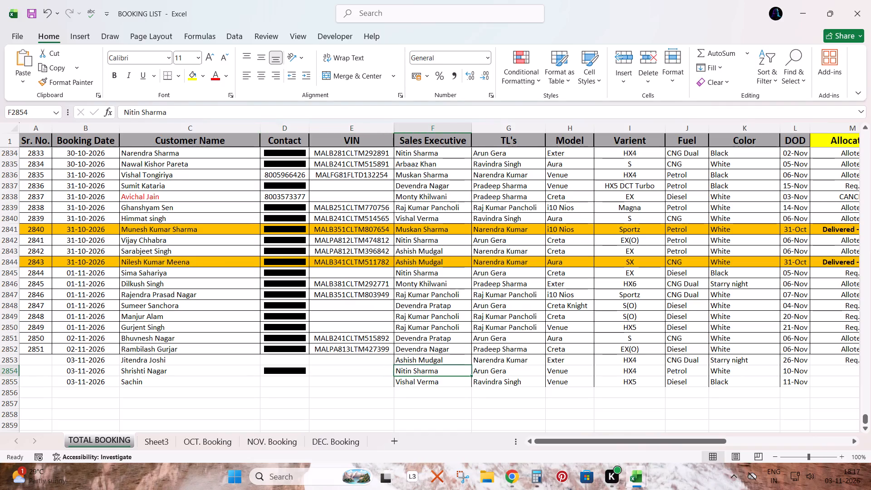
Read the row 2854 booking's details and check the ALLOCATION STOCK SHEET for matching Venue HX 4 cars in Atlas White, highlighting their rows.
key(Right)
key(Right)
key(Right)
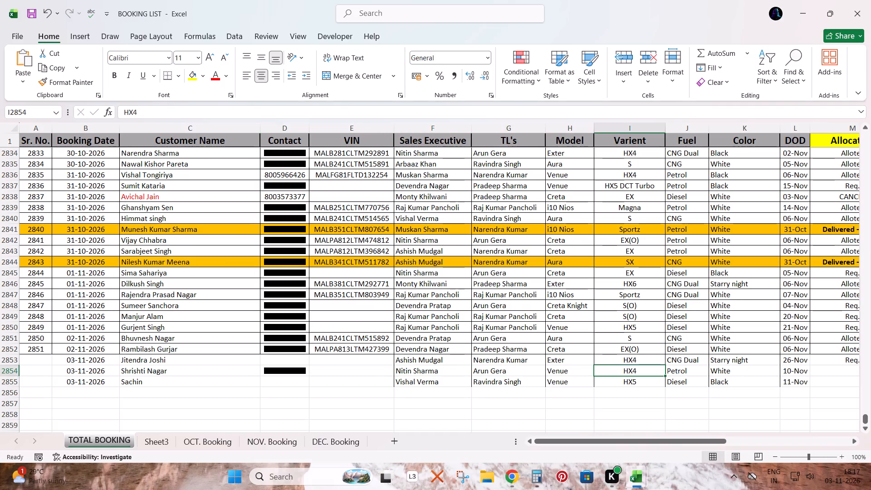
key(Right)
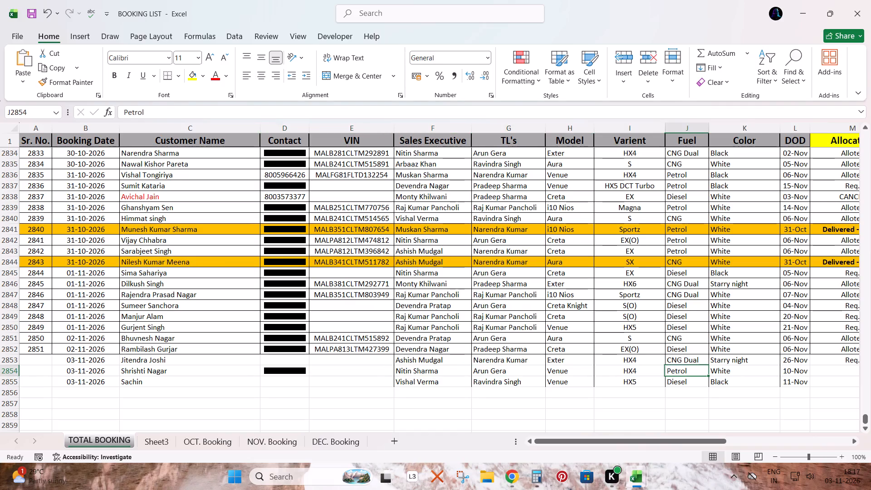
key(Right)
key(Right)
key(Right)
key(Right)
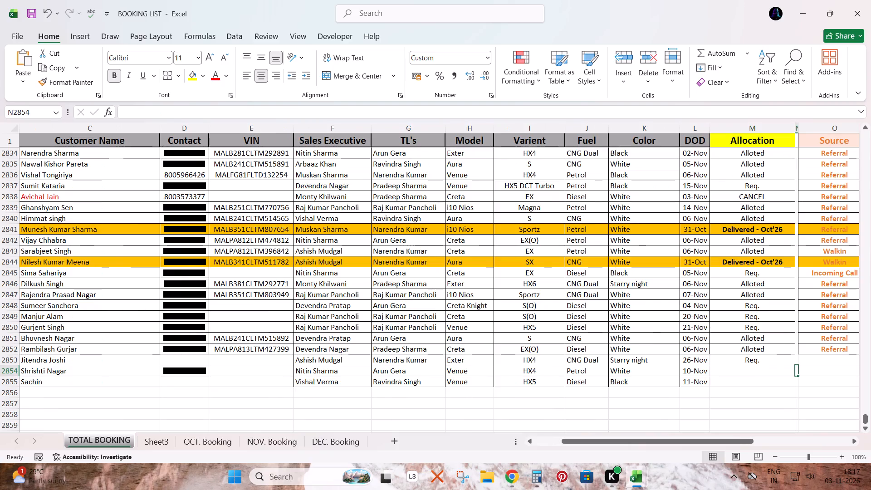
key(alt+Tab)
key(alt+Tab)
key(alt+Tab)
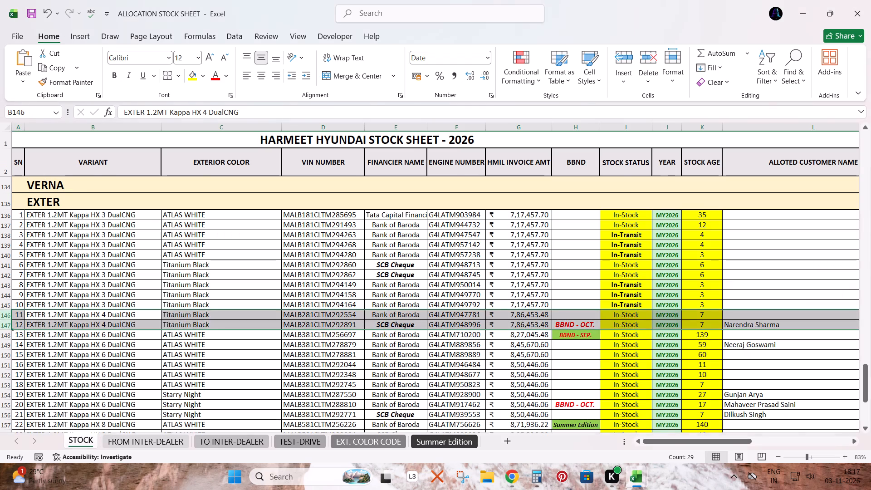
scroll(163, 316, down, 4)
scroll(160, 315, up, 14)
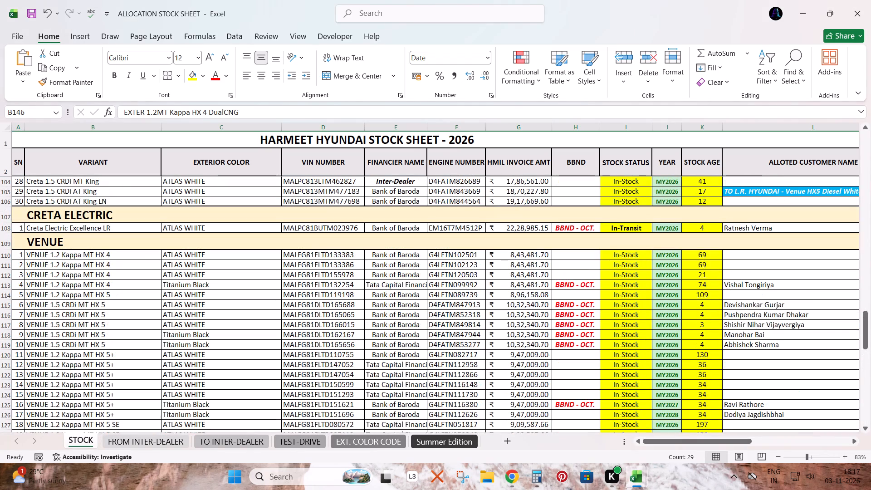
drag(175, 256, 188, 273)
key(shift+space)
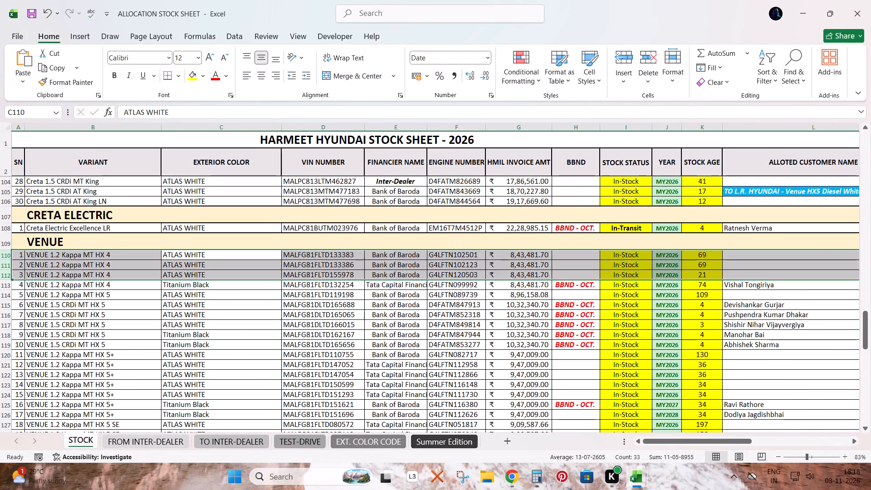
Highlight the Venue 1.5 CRDi MT HX 5 stock rows to check the row 2855 booking, and return to the BOOKING LIST workbook.
drag(101, 303, 107, 343)
key(shift+space)
key(alt+Tab)
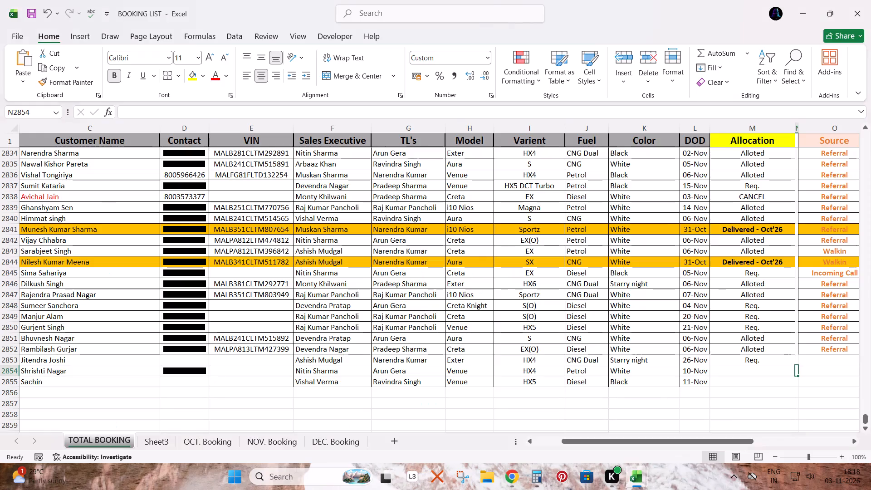
key(alt+Tab)
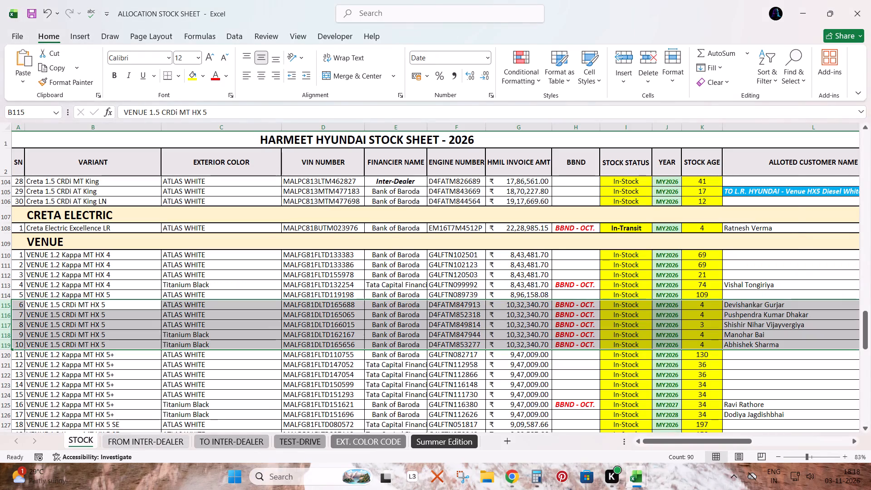
key(alt+Tab)
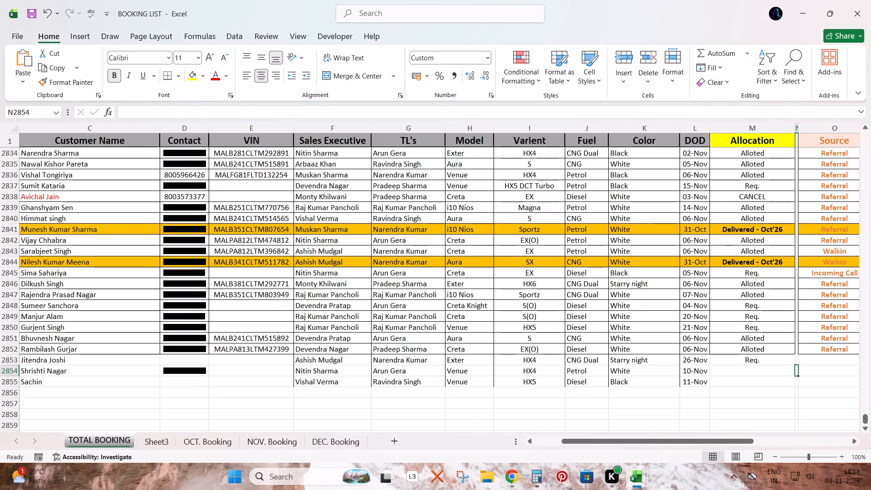
Record the Allocation as Req. for the booking in row 2855 and Alloted for the booking in row 2854.
click(767, 382)
key(r)
key(Up)
key(a)
key(Up)
key(Down)
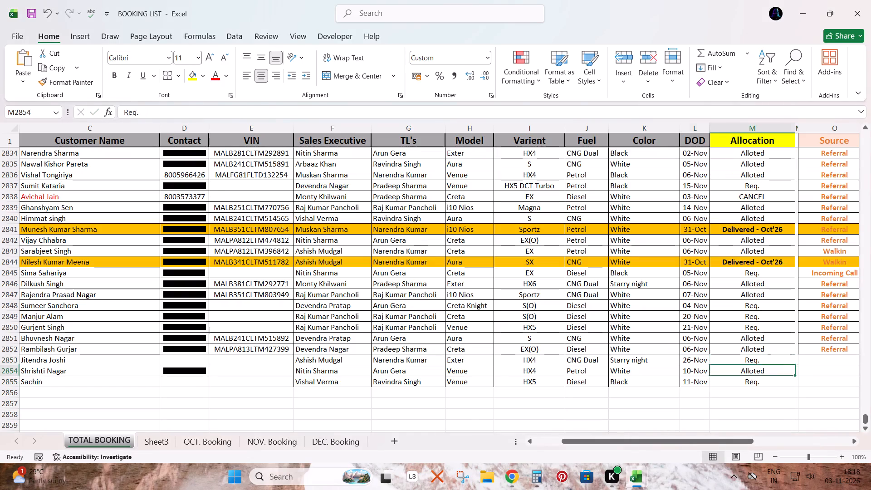
Set the Source of the booking in row 2854 to Walkin.
key(Left)
key(Left)
key(Left)
key(Left)
key(Left)
key(Left)
key(Left)
key(Right)
key(Right)
key(Right)
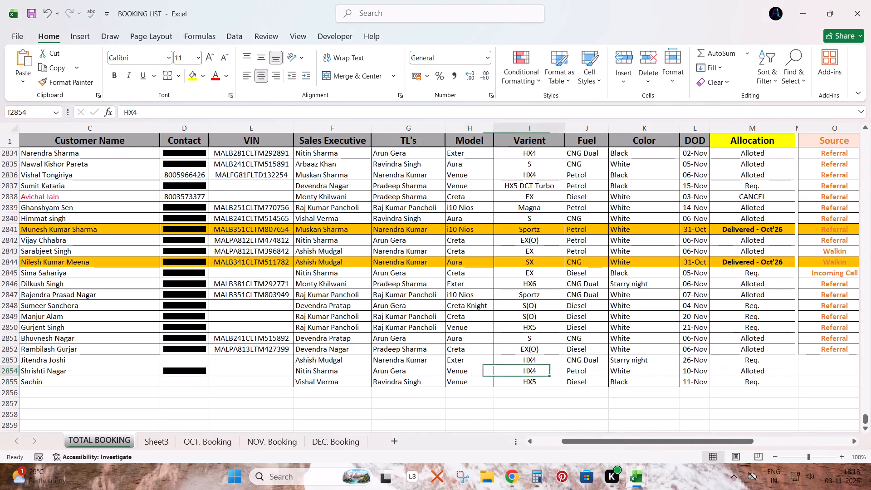
key(Right)
key(Right)
key(Right)
key(Right)
key(Right)
key(Right)
key(Right)
key(Left)
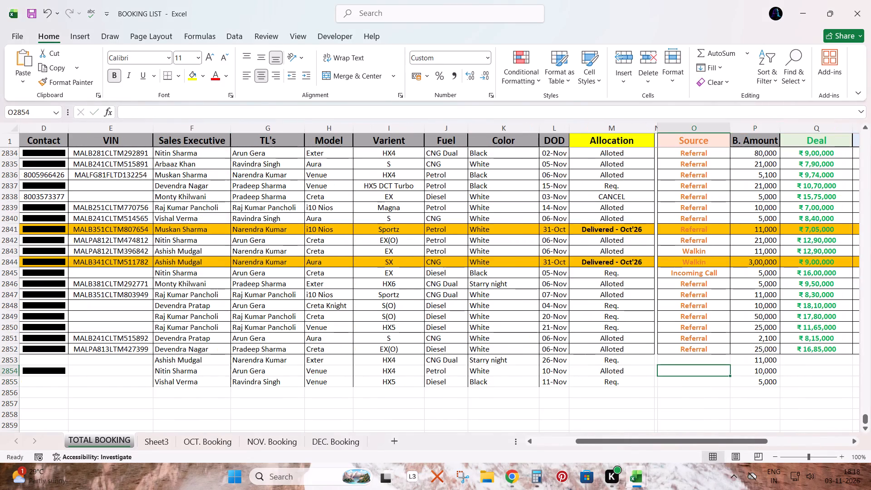
key(w)
key(Right)
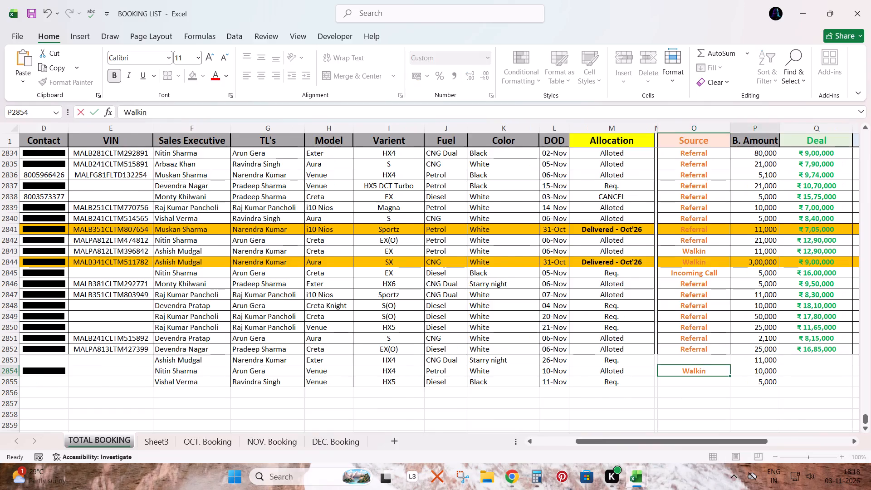
Fill the Finance cell of row 2854 with CASH, copied from the Finance cell in row 2849.
key(Right)
key(Right)
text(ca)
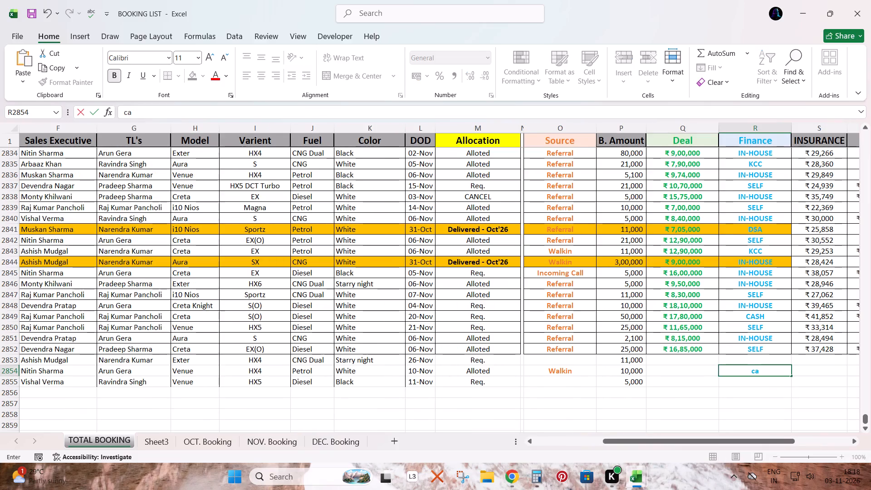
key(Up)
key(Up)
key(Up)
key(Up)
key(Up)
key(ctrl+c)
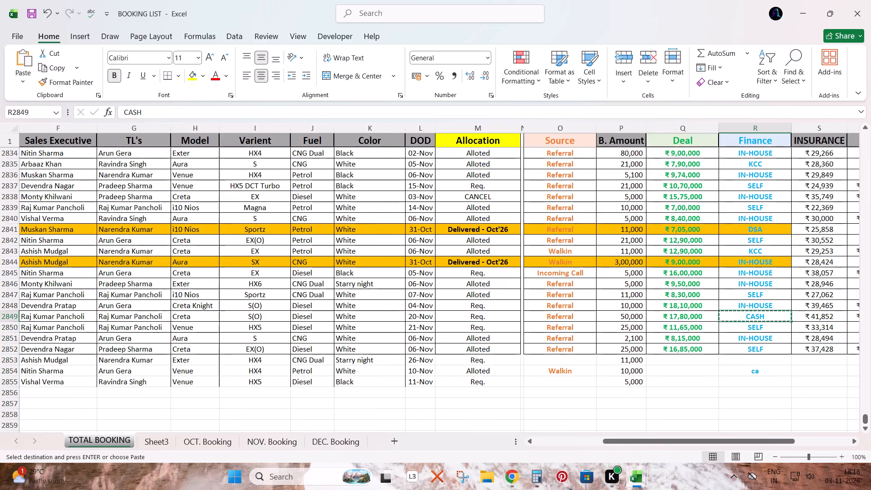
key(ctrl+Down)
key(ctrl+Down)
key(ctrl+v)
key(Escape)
Enter 990000 as the Deal amount for the booking in row 2854.
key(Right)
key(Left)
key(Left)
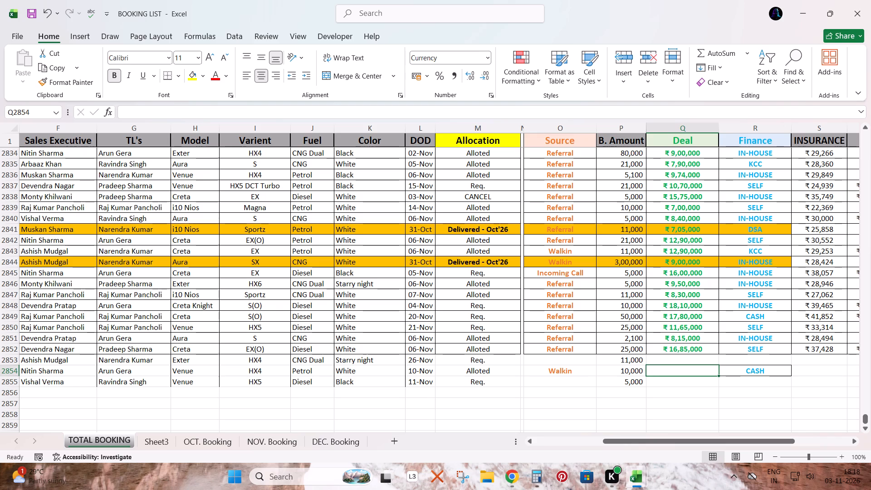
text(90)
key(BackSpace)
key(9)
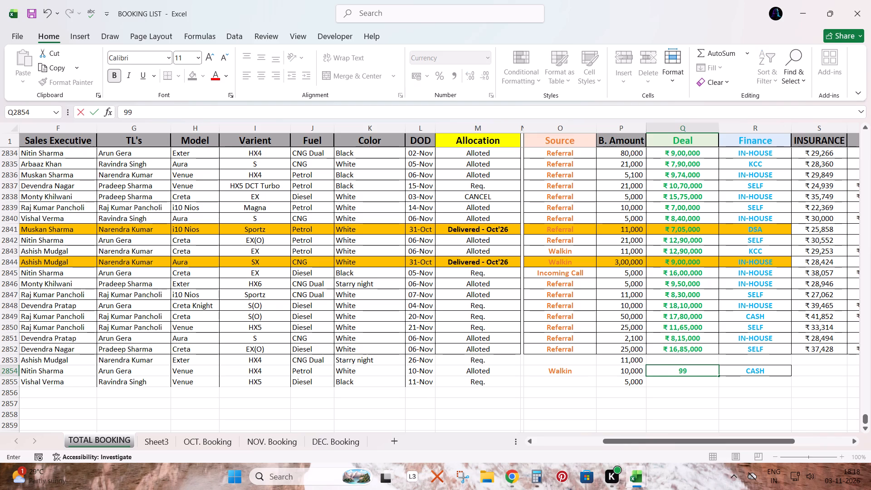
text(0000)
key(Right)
Enter row 2854's charges: insurance 29849, RTO 96825, accessories 10000, TCS 0 and SCREP COST 0.
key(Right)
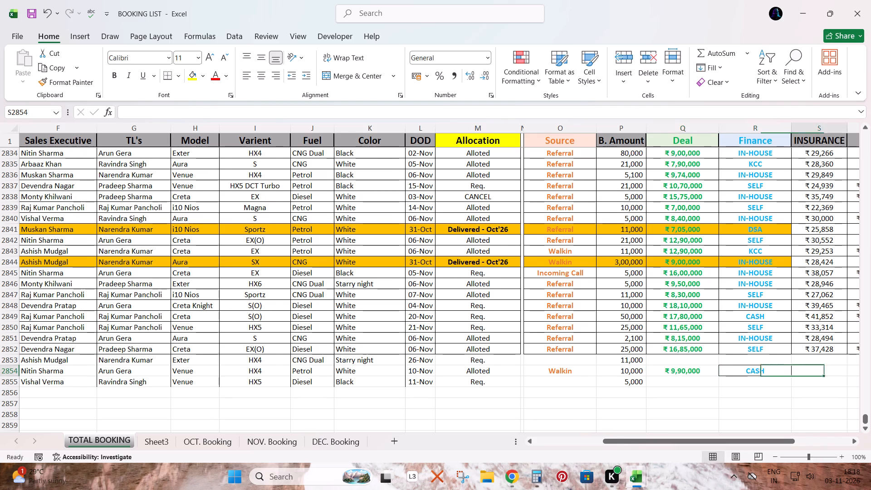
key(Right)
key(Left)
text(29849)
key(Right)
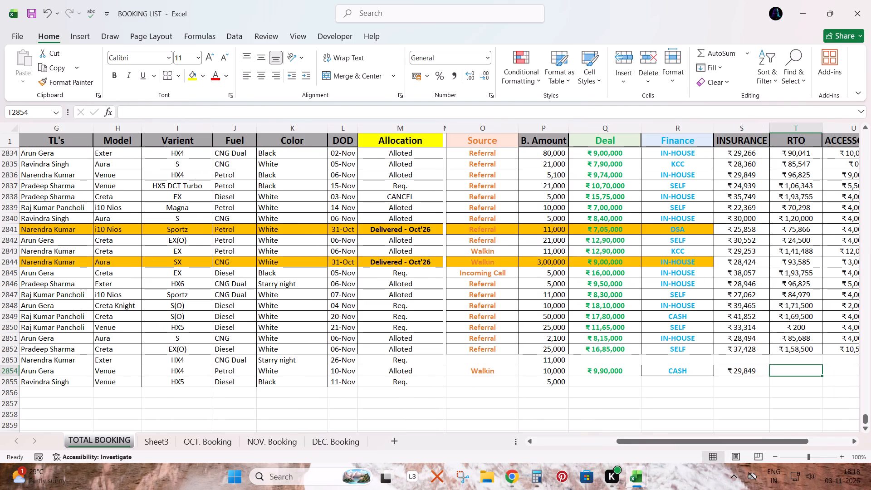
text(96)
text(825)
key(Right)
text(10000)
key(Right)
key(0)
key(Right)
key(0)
Review the amounts entered for the booking in row 2854 and go back to its Customer Name cell.
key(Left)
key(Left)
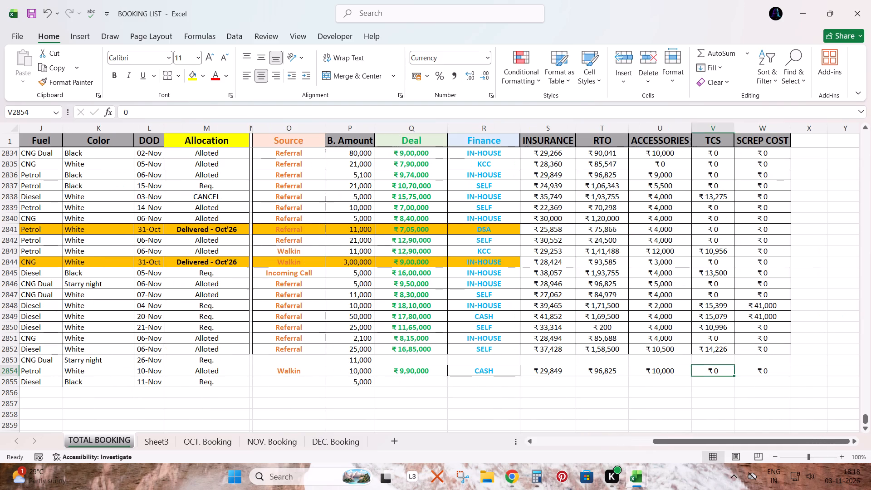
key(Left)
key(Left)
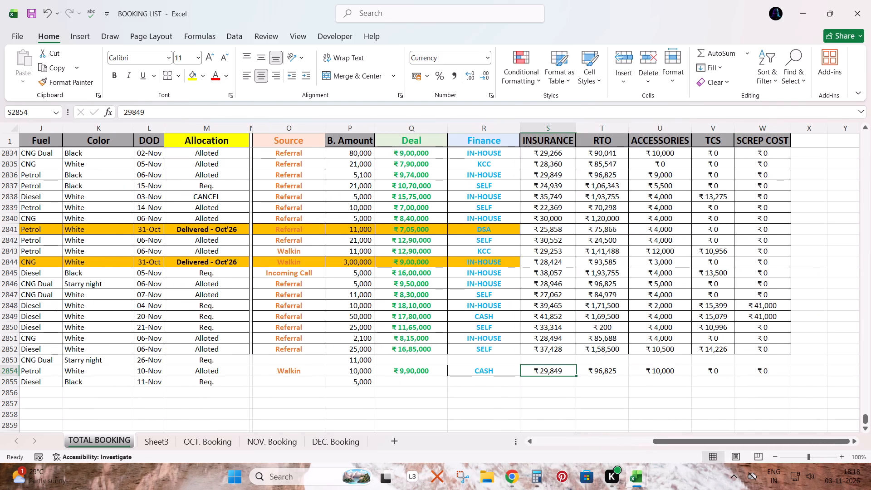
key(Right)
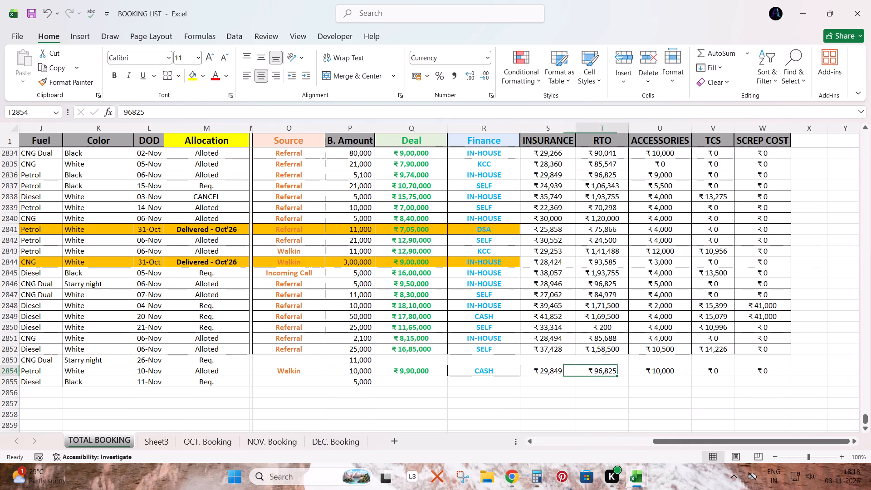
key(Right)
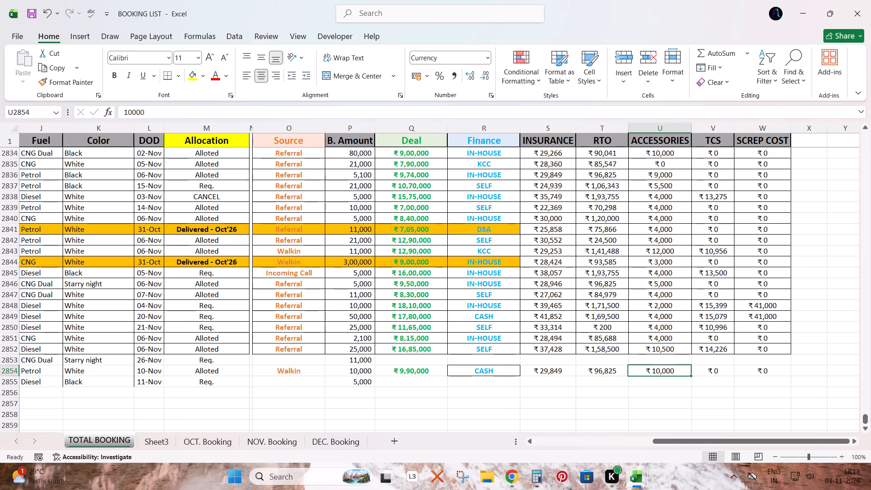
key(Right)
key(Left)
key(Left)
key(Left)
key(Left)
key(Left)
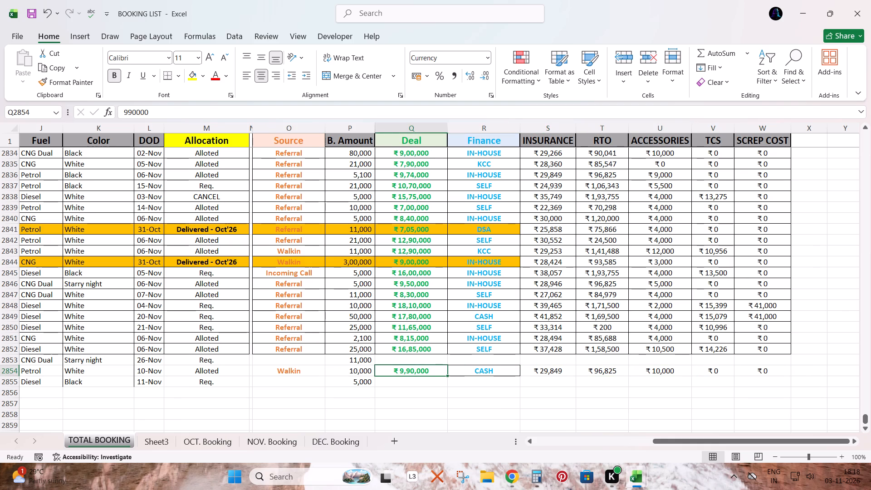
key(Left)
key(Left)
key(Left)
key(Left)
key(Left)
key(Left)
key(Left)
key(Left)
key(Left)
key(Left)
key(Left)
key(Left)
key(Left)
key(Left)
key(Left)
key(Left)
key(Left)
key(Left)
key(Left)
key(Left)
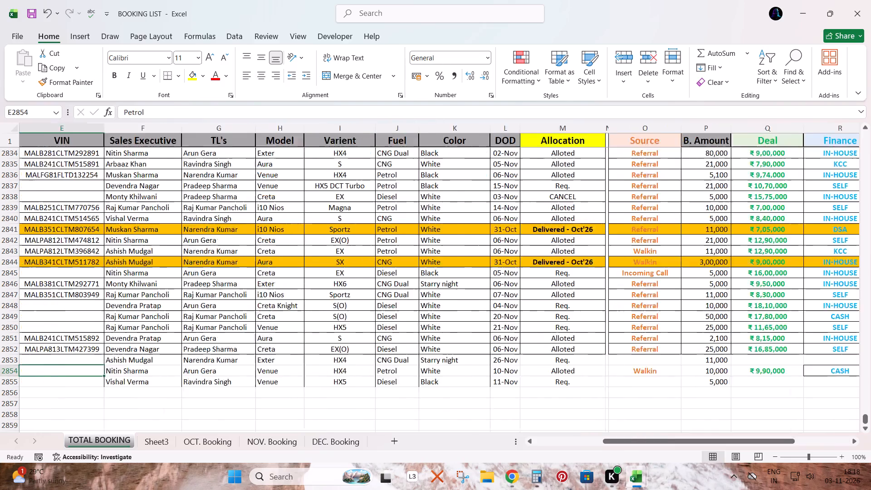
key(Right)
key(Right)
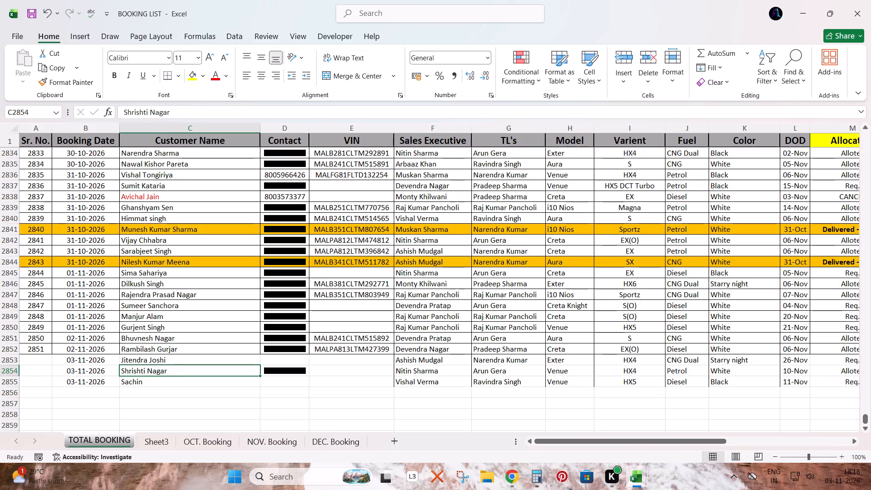
Search the booking list for an entry by part of its contact number.
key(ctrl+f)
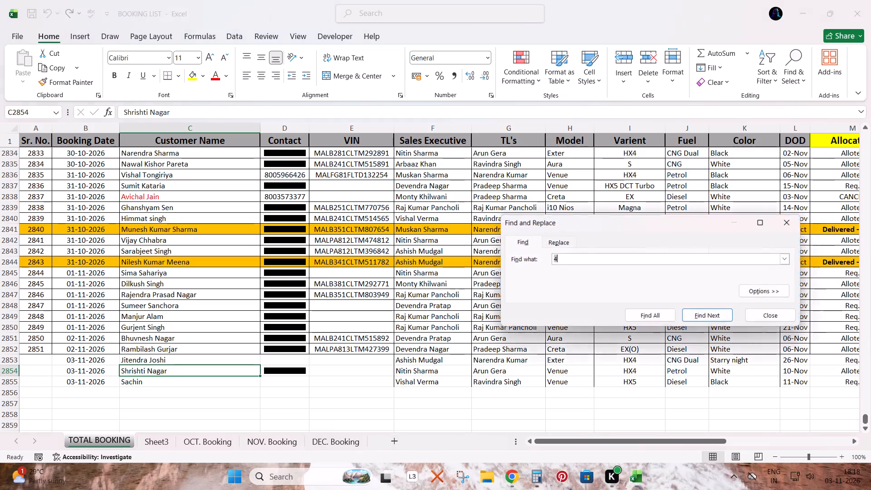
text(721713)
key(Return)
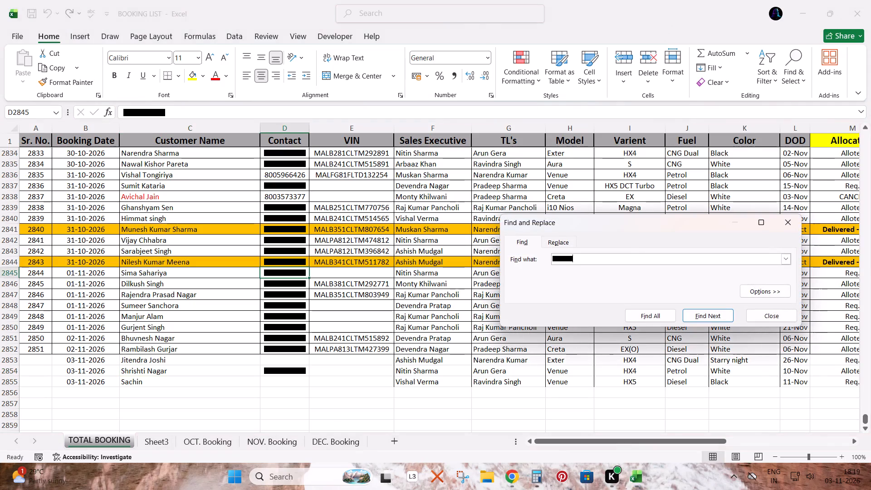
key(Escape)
Review the customer, model and variant details of the booking in row 2845 and highlight its whole row.
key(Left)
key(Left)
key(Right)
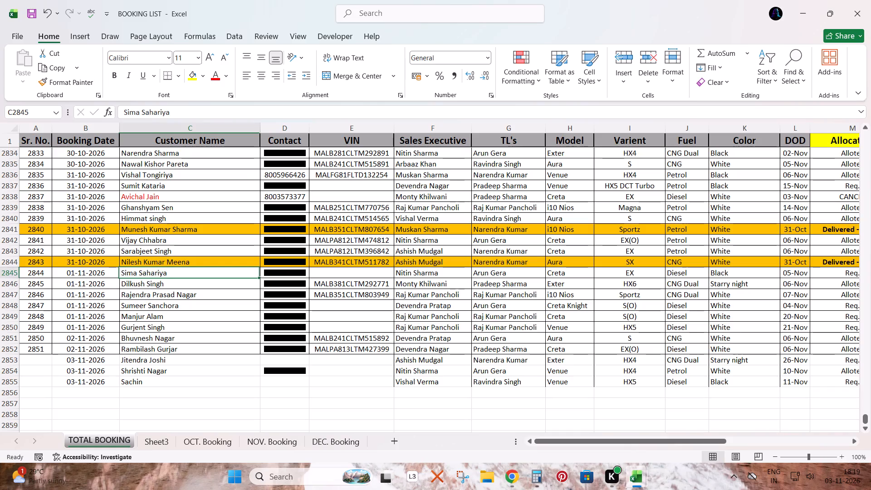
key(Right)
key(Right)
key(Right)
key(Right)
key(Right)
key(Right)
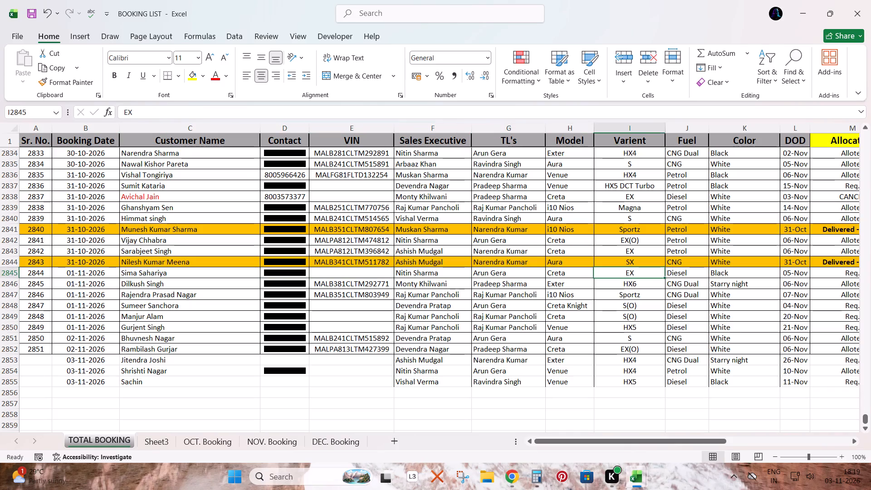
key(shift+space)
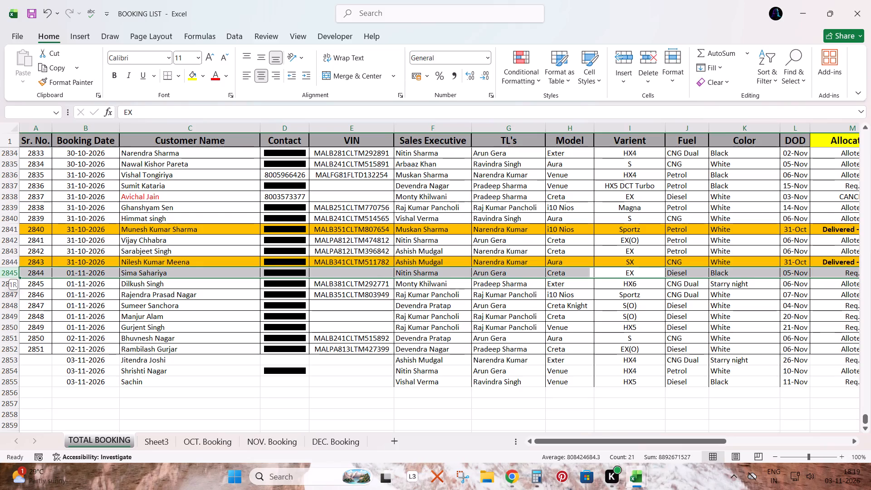
Switch to the allocation stock sheet, examine the Creta stock and check the Creta 1.5 CRDi MT EX(O) row against the booking list.
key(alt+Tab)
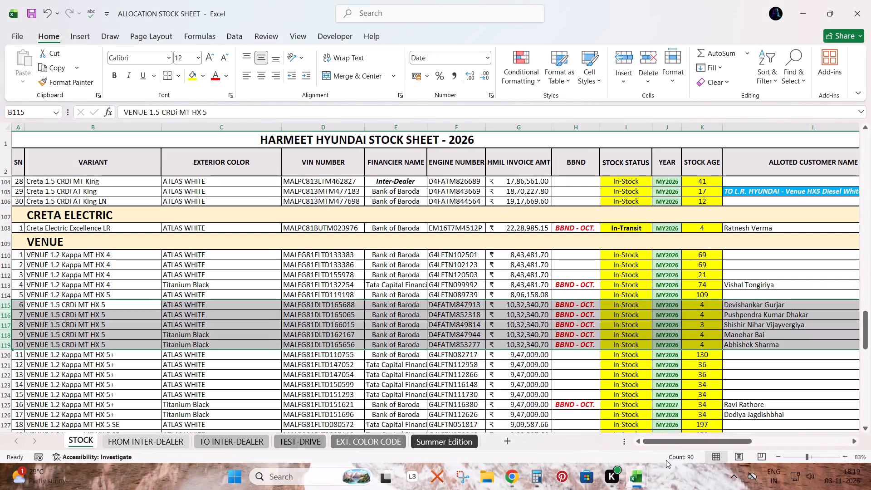
scroll(140, 307, up, 2)
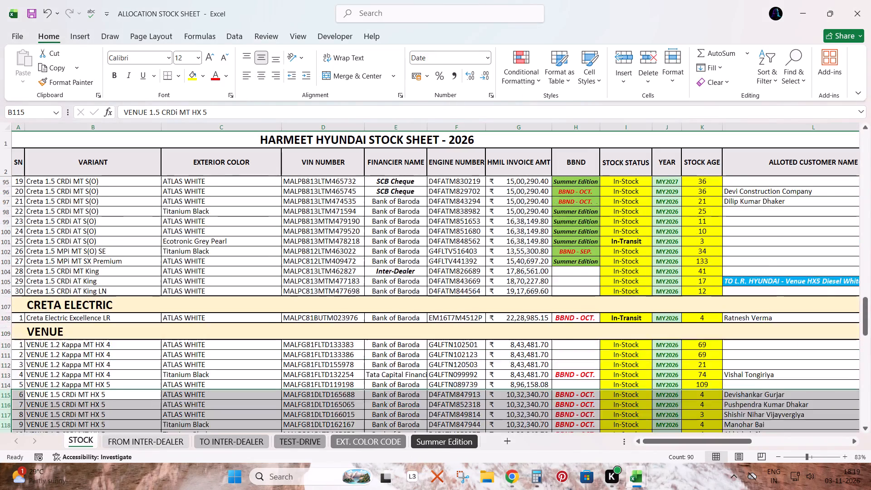
scroll(140, 307, up, 3)
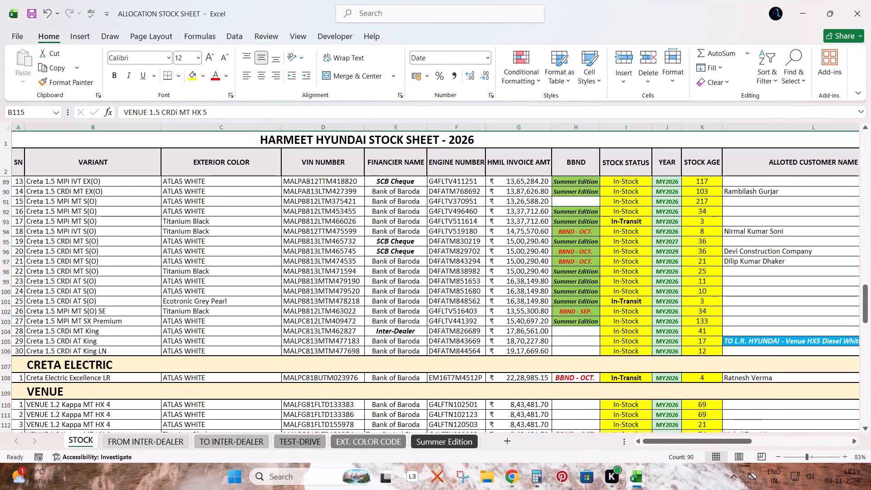
scroll(151, 305, up, 4)
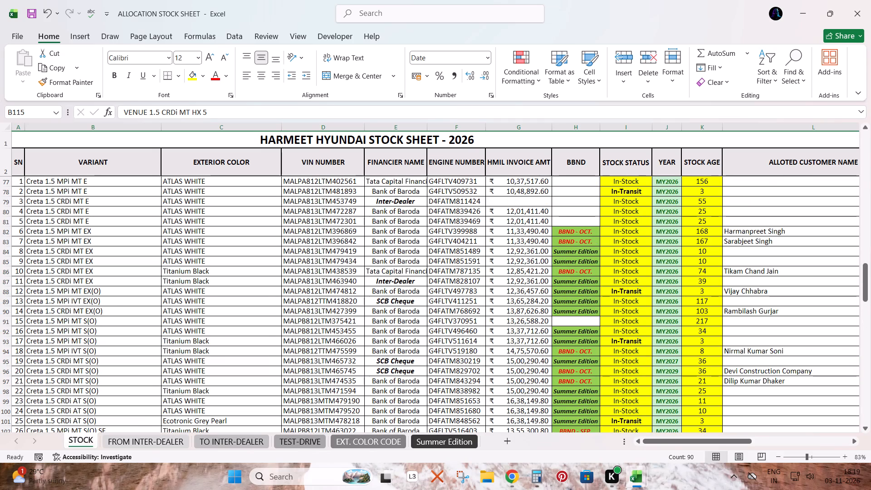
scroll(241, 326, up, 3)
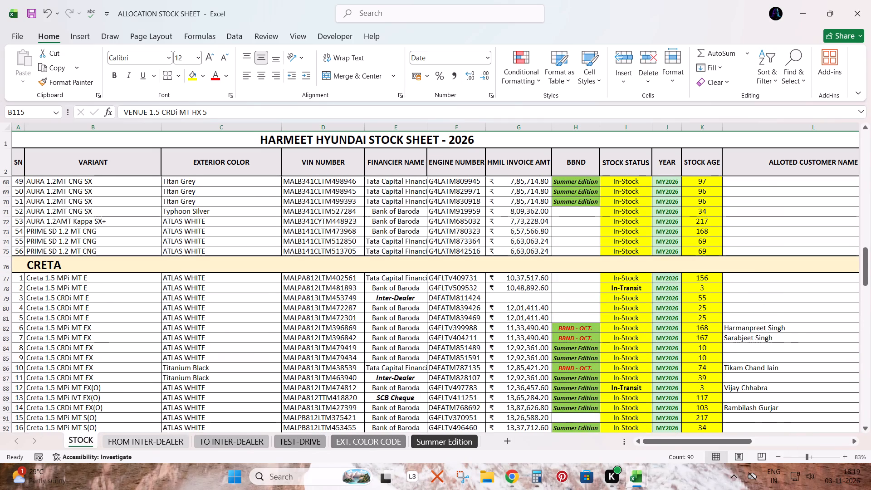
scroll(241, 326, down, 2)
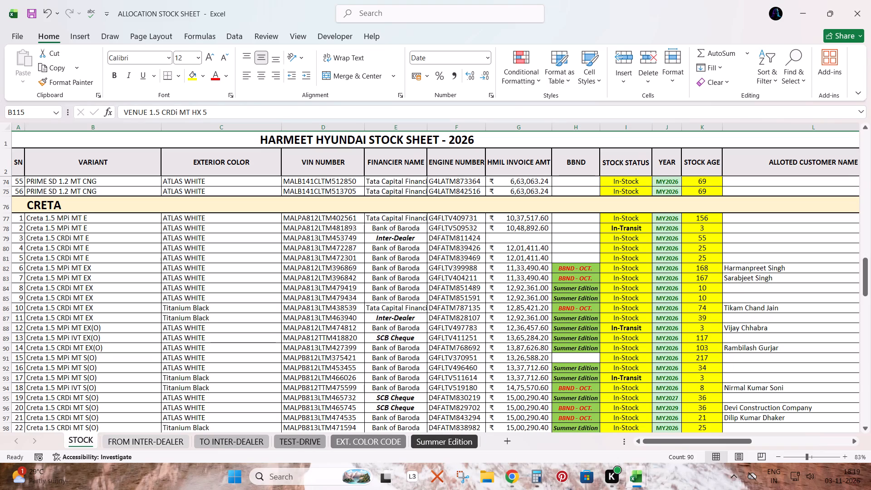
click(93, 349)
key(shift+space)
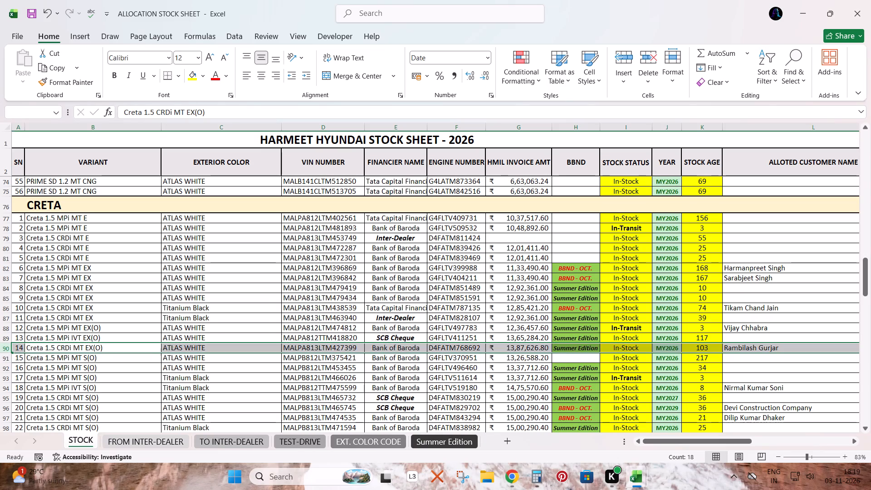
click(94, 347)
key(alt+Tab)
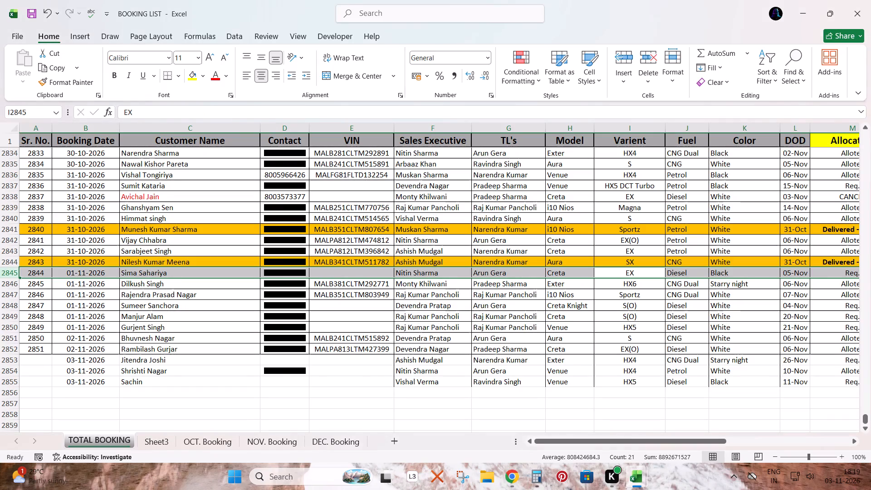
Search the stock sheet for further Creta 1.5 CRDi MT EX(O) entries and highlight the whole row 90.
key(alt+Tab)
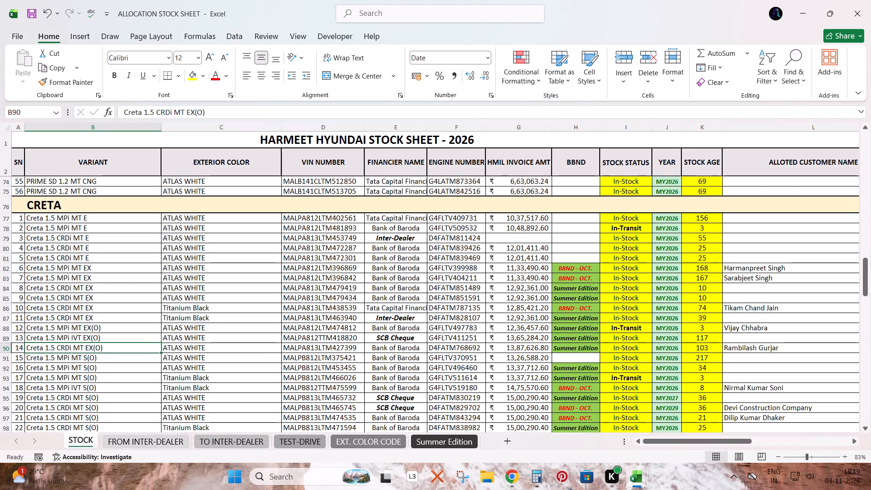
key(ctrl+c)
key(ctrl+f)
key(ctrl+v)
key(Return)
key(Return)
key(Return)
key(Return)
key(Return)
key(Return)
key(Return)
key(Return)
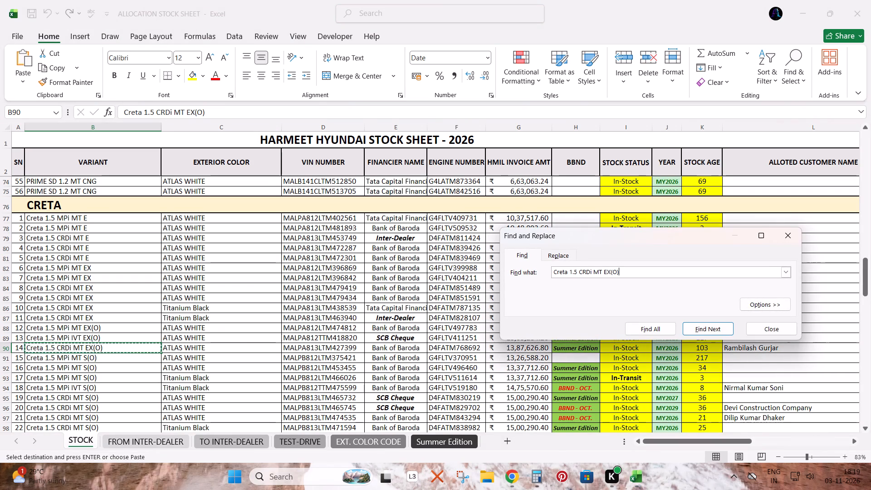
key(Return)
key(Return)
key(Return)
key(Return)
key(Return)
key(Return)
key(Return)
key(Return)
key(Return)
key(Return)
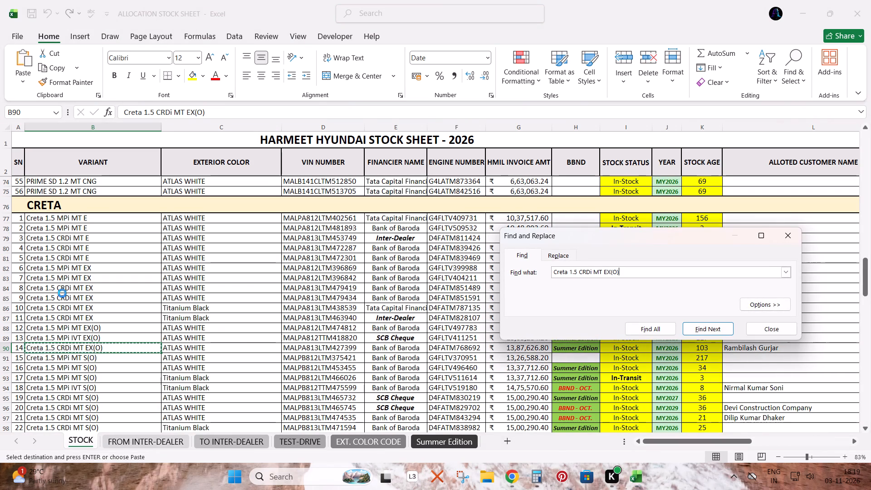
key(Return)
key(Return)
key(Escape)
key(Escape)
key(shift+space)
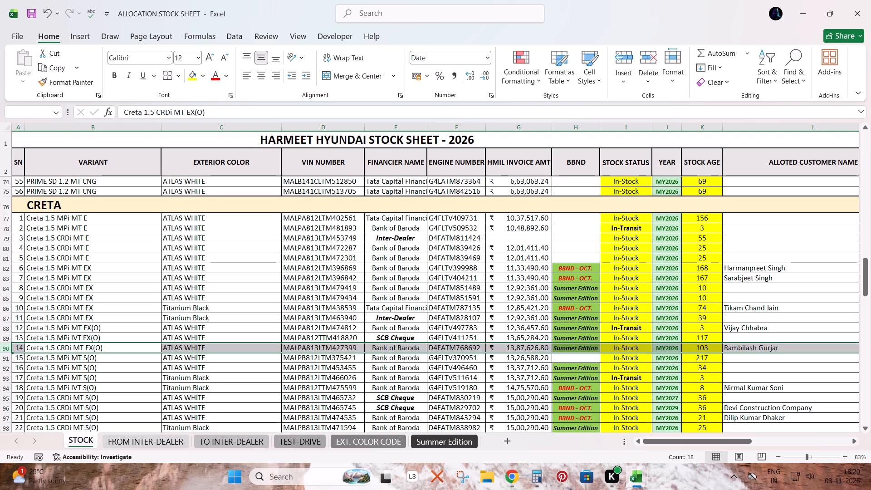
Switch back to the booking list and change the variant in row 2845 to EX(O).
key(alt+Tab)
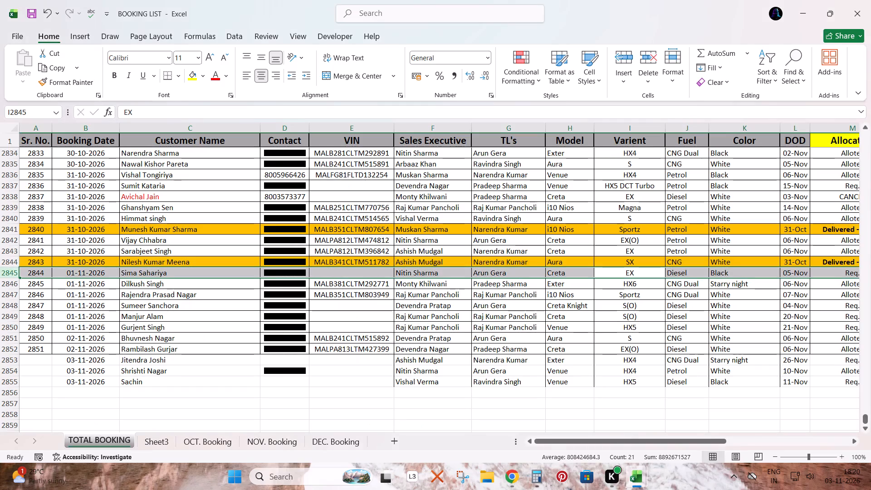
key(Right)
key(Left)
key(F2)
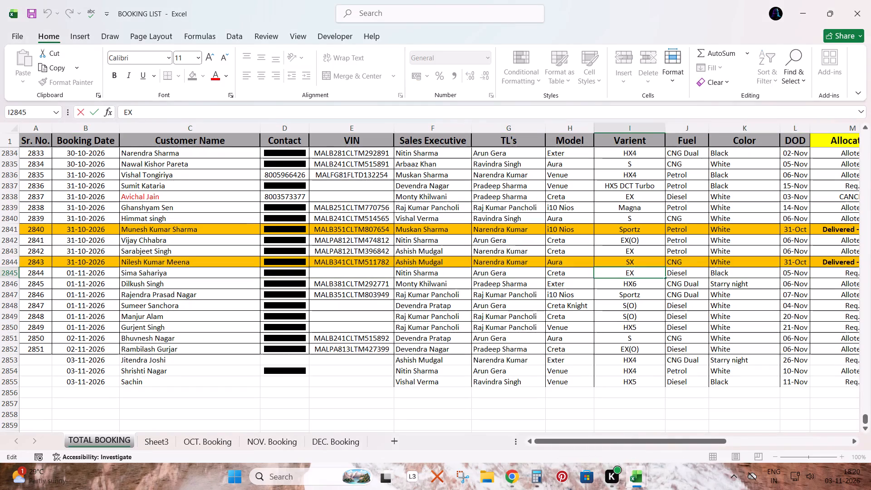
key(shift+parenleft)
key(Tab)
key(Left)
key(Left)
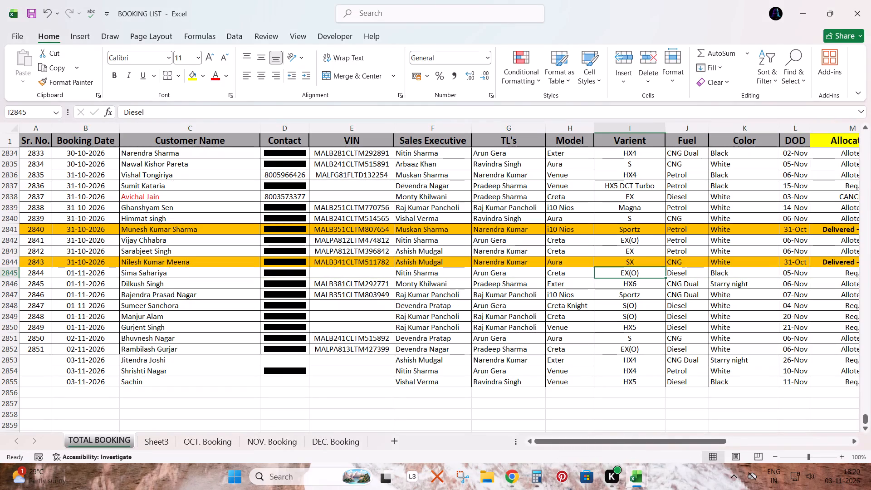
Review the model, variant, fuel and color cells of the booking in row 2845.
key(Left)
key(Left)
key(Right)
key(Right)
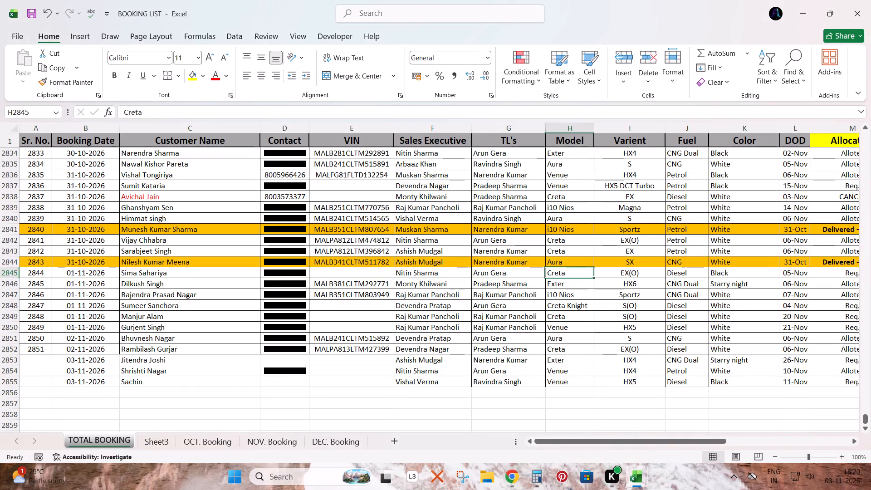
key(Right)
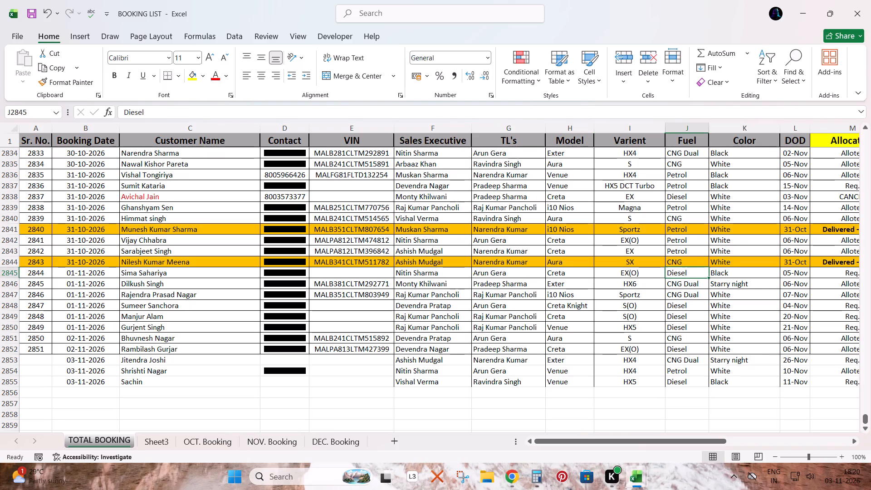
key(Right)
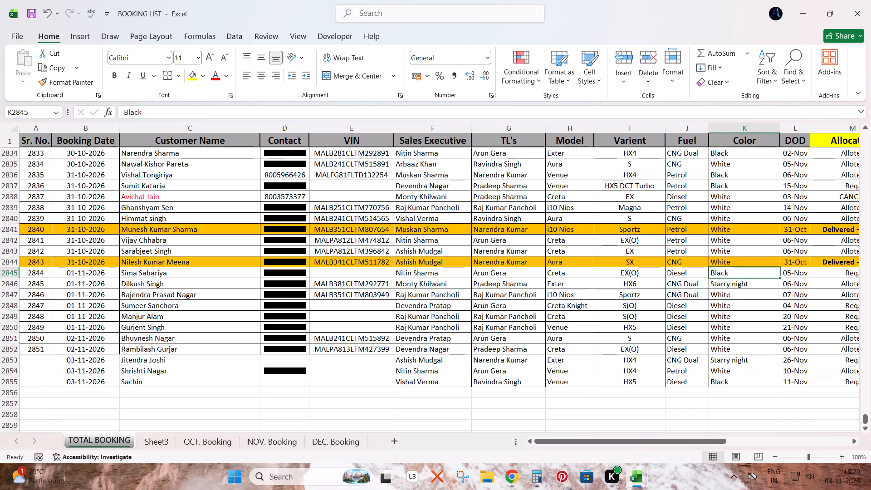
key(Left)
key(Left)
key(Left)
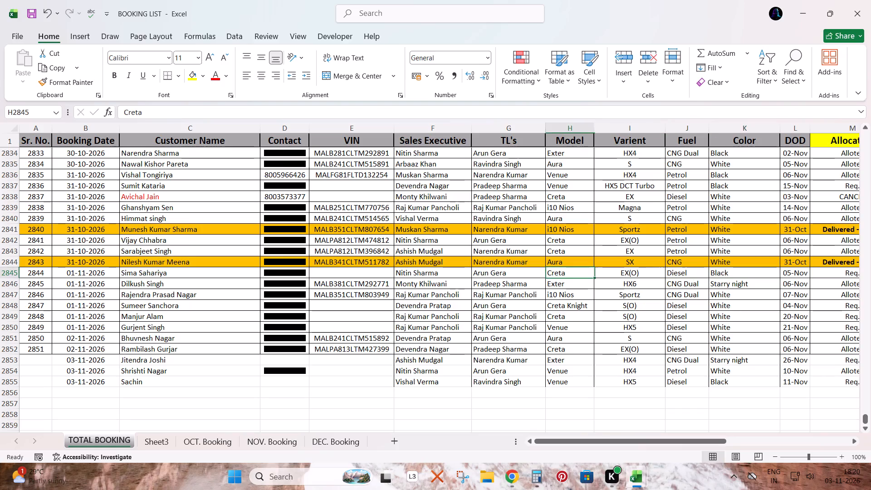
key(Right)
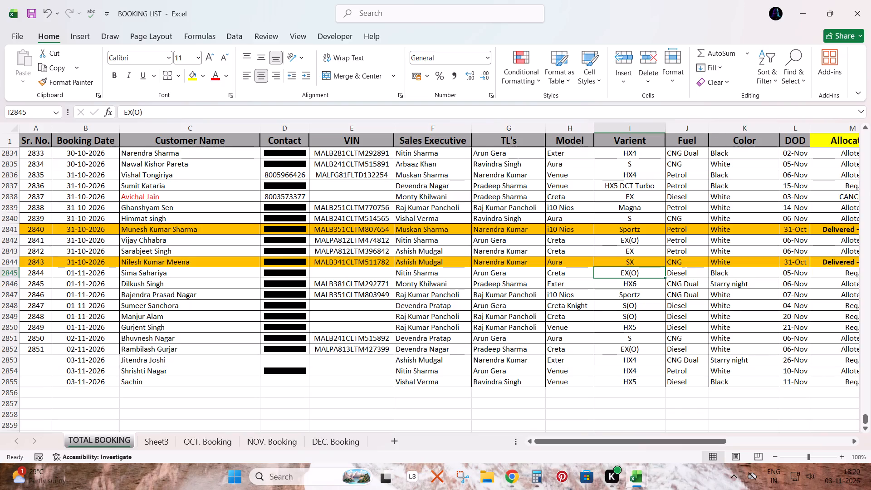
key(Right)
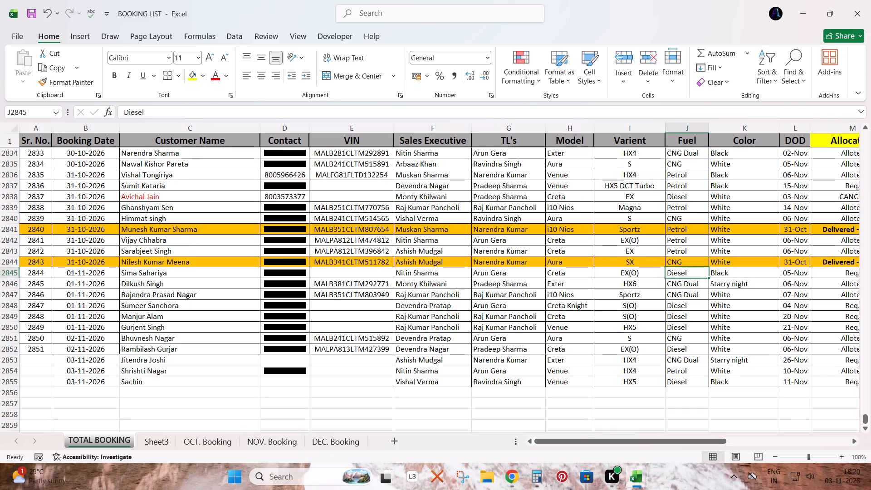
Set the Deal amount of the booking in row 2845 to 1710000.
key(Right)
key(Right)
key(Right)
key(Right)
key(Right)
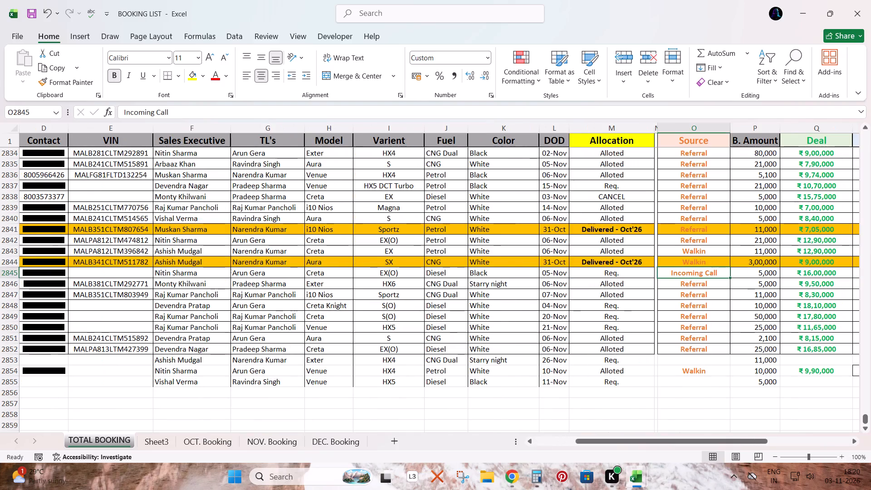
key(Right)
key(Right)
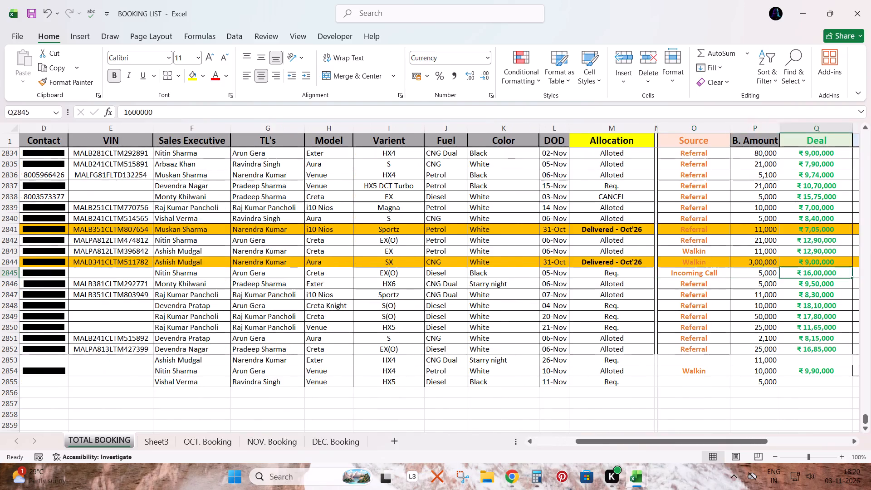
key(Right)
key(Right)
key(Left)
key(Left)
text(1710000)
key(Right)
Update row 2845's charges: insurance 39917, RTO 158500, accessories 12000, TCS 14434 and SCREP COST 41000.
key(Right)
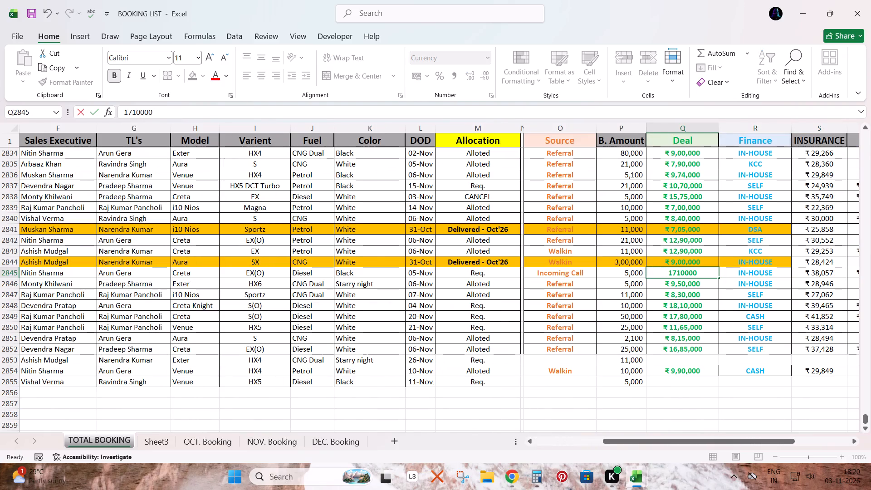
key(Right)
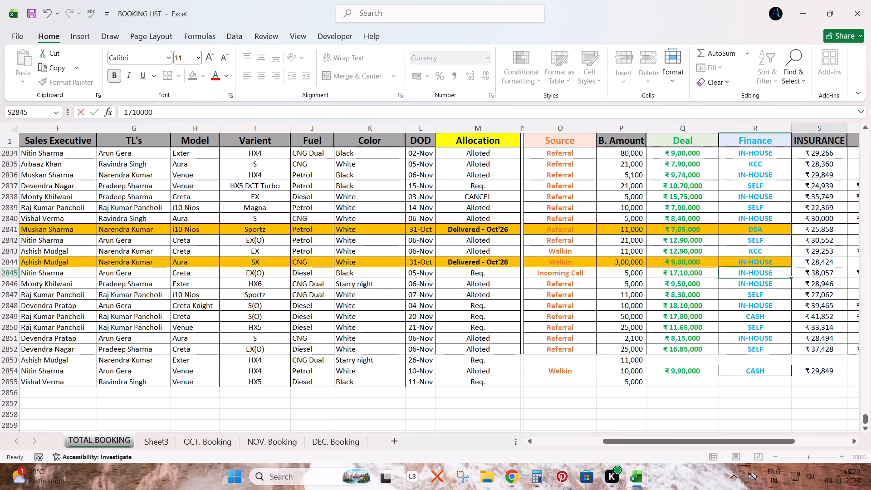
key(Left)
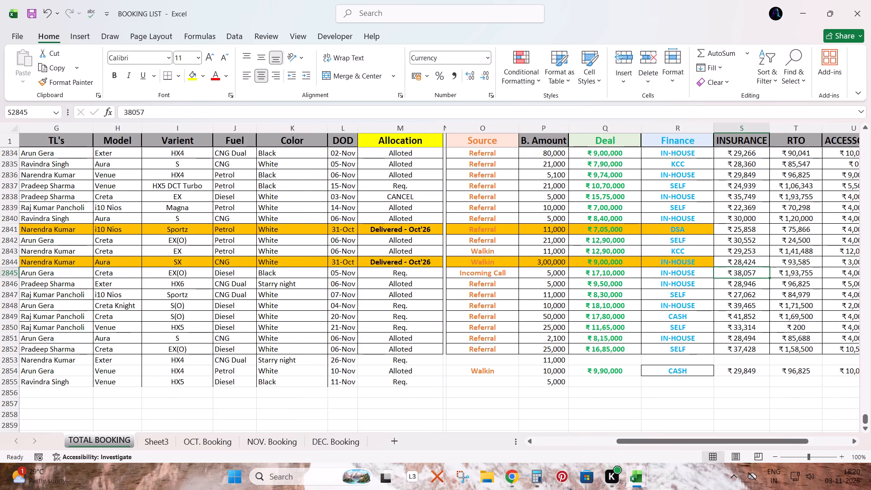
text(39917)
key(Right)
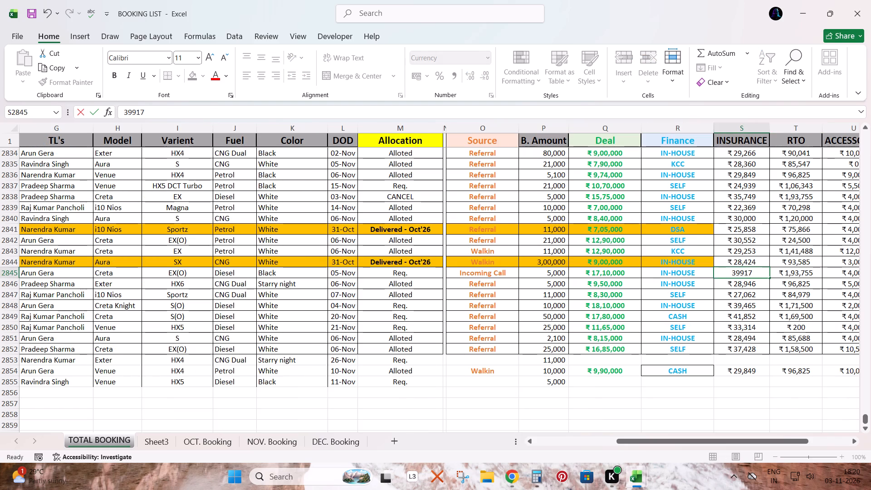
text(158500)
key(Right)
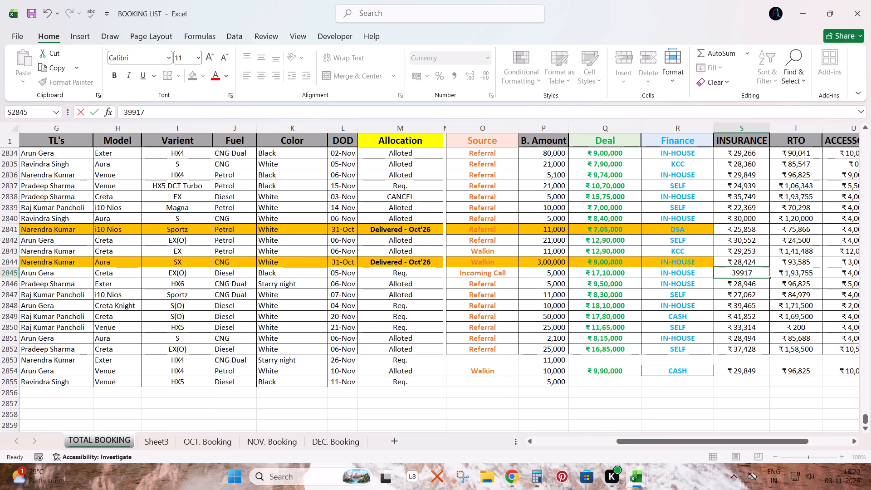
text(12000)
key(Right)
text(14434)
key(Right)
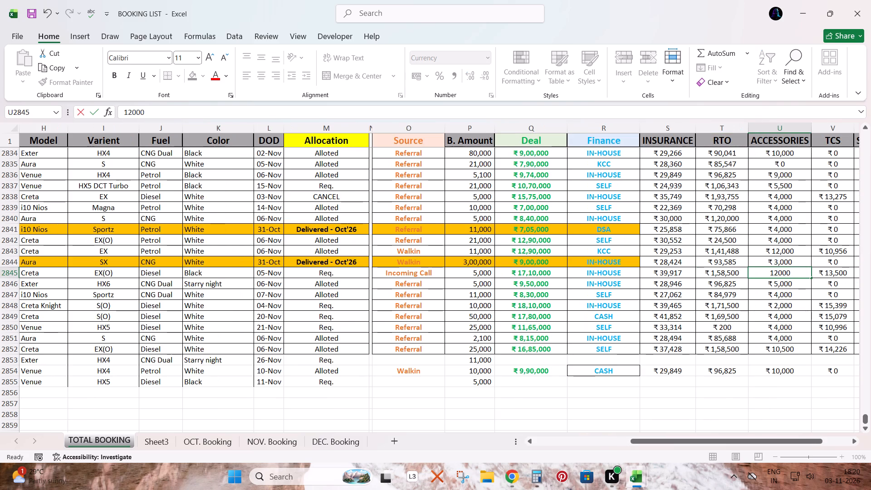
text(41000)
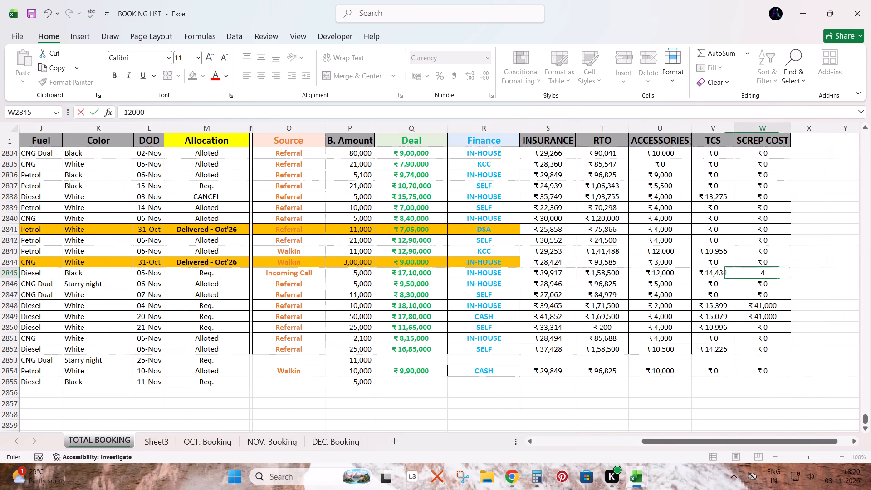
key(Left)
Review row 2845's amounts from the RTO, accessories and TCS charges back to the Deal and Source cells.
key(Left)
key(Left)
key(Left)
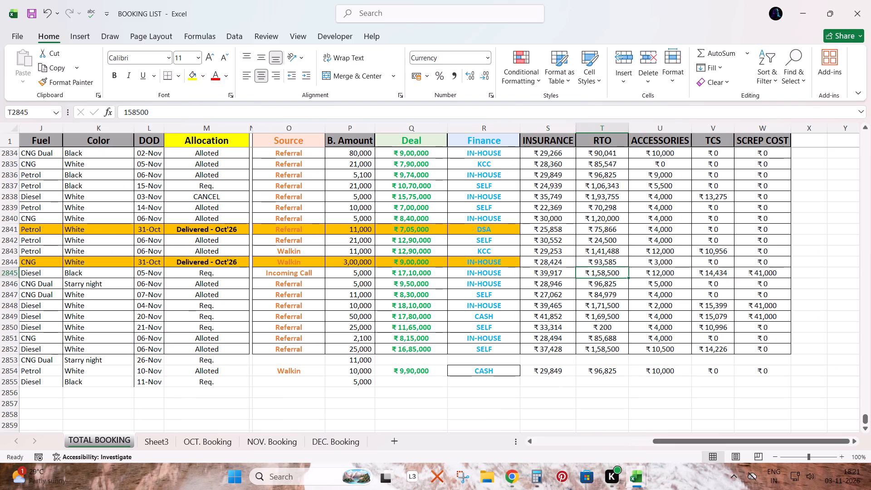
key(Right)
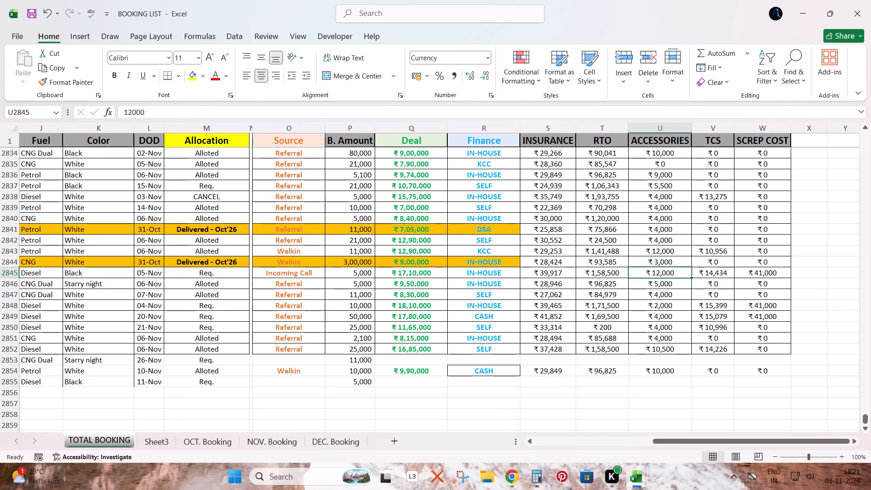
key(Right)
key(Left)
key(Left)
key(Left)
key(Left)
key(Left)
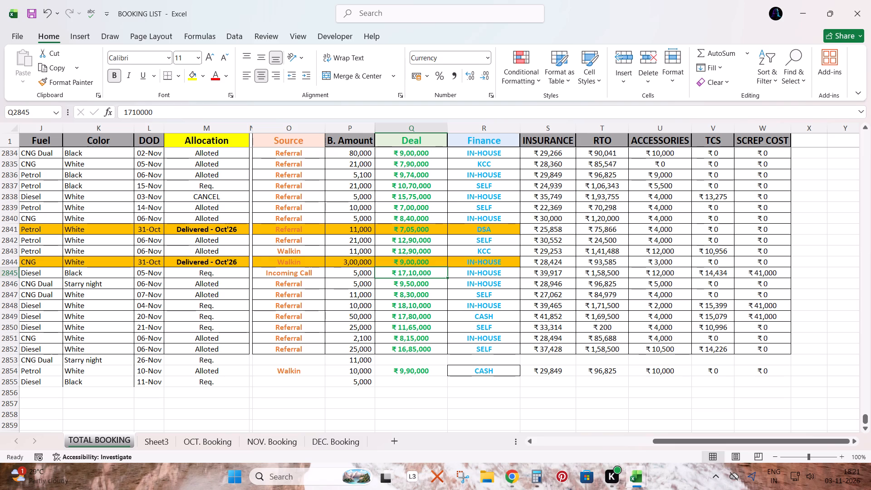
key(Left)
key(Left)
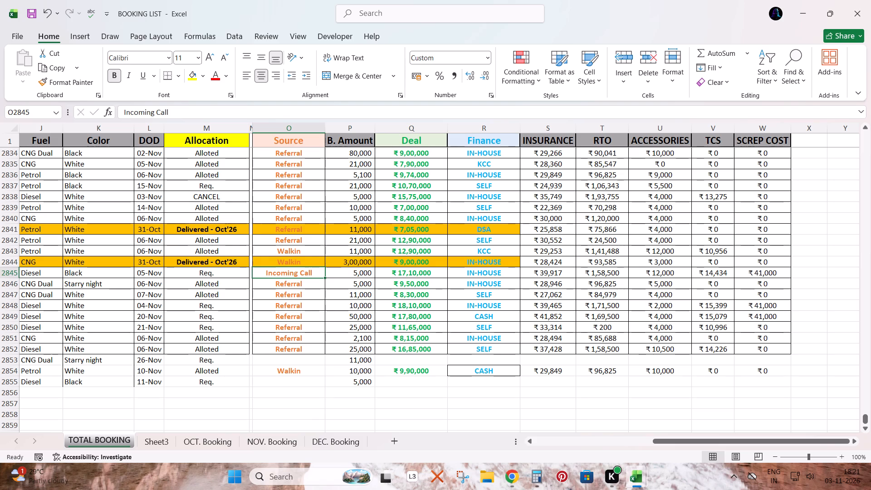
Go back to the Sr. No. cell of row 2845 and save the booking list.
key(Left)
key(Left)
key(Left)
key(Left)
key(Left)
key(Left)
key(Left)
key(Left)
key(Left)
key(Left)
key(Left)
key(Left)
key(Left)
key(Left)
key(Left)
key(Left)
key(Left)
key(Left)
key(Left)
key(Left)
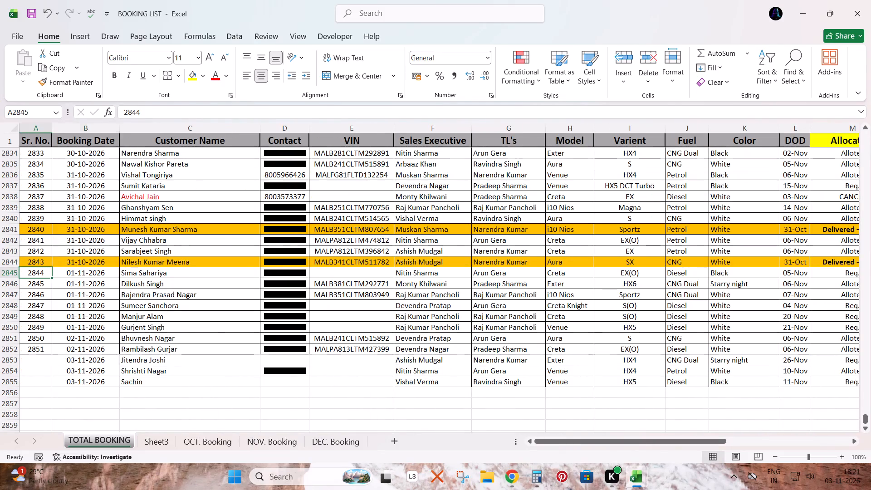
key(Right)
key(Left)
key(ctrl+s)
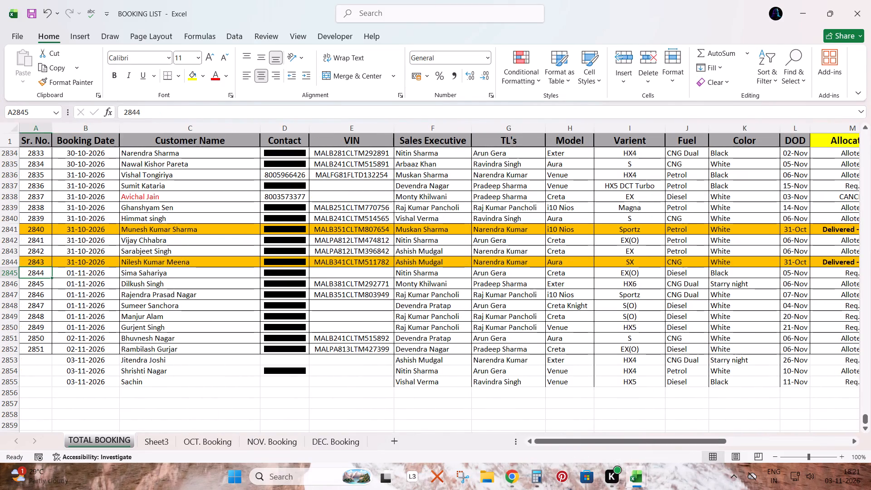
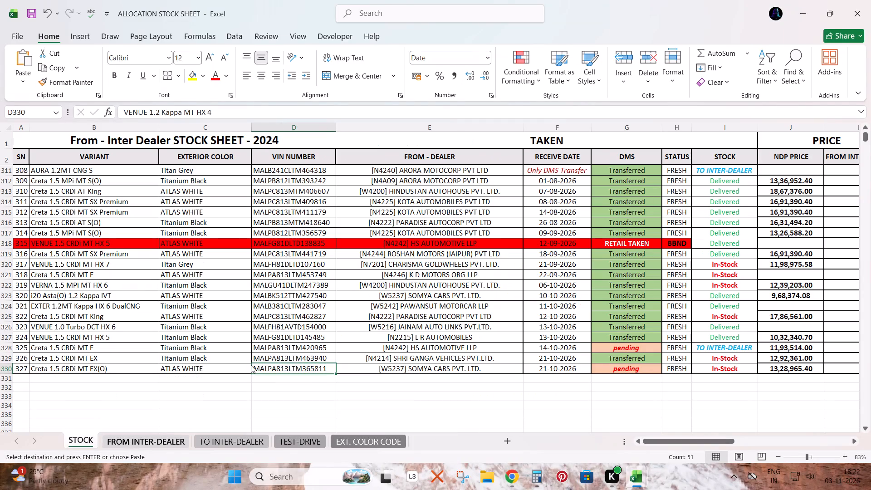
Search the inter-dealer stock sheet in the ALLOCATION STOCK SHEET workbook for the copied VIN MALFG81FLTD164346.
click(308, 375)
key(ctrl+f)
key(ctrl+v)
key(Return)
key(Return)
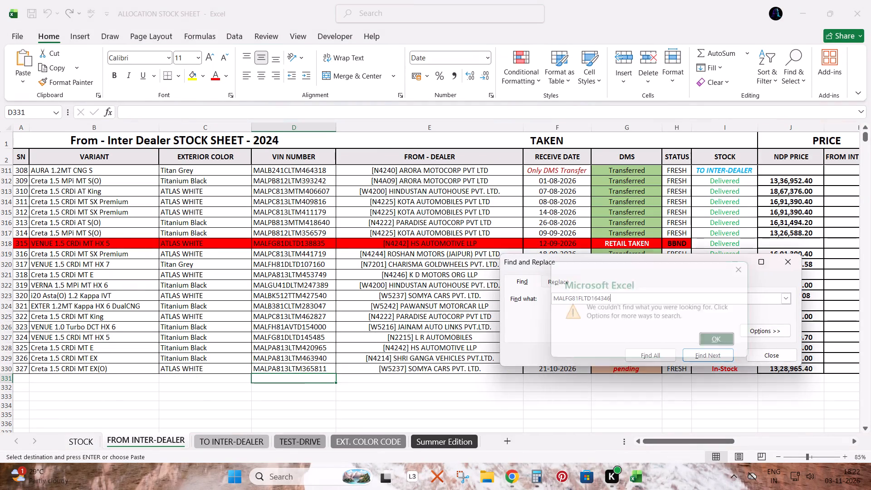
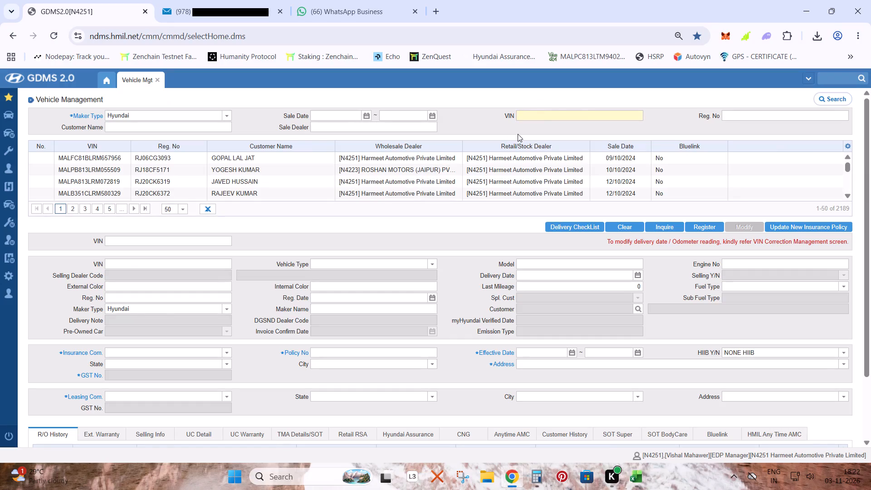
key(Return)
click(343, 159)
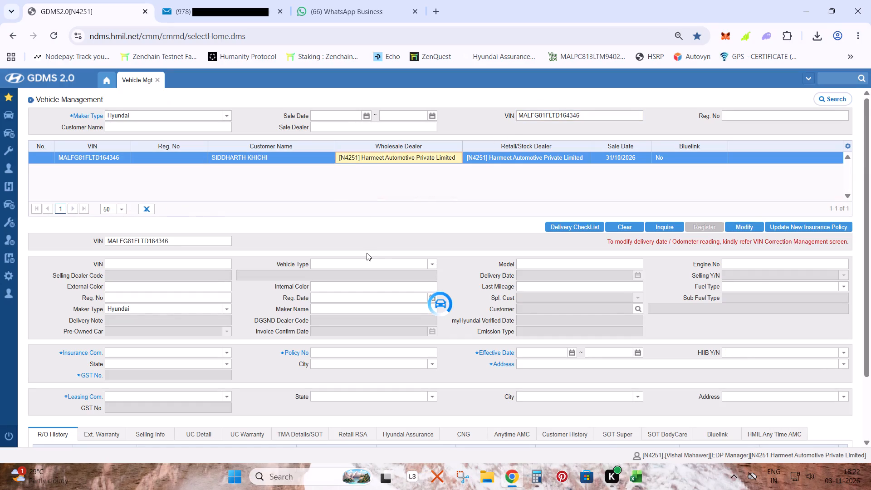
scroll(372, 260, down, 3)
click(160, 356)
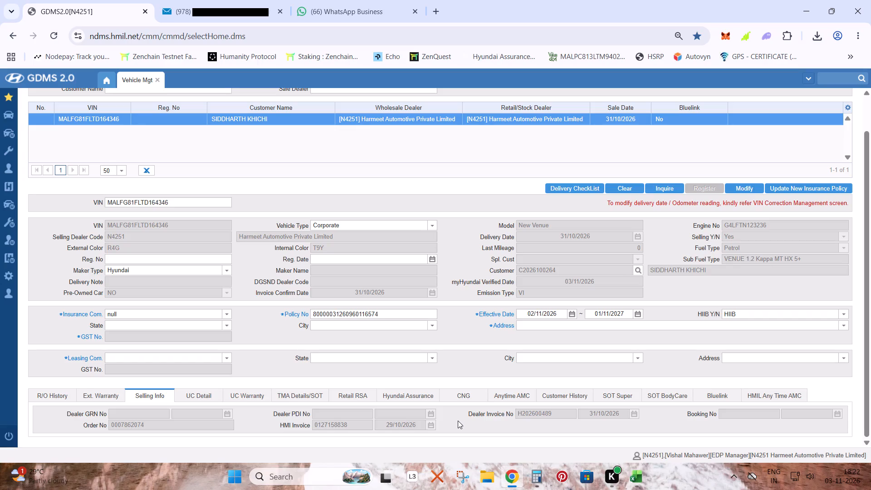
scroll(457, 421, down, 1)
key(alt+Tab)
key(shift+space)
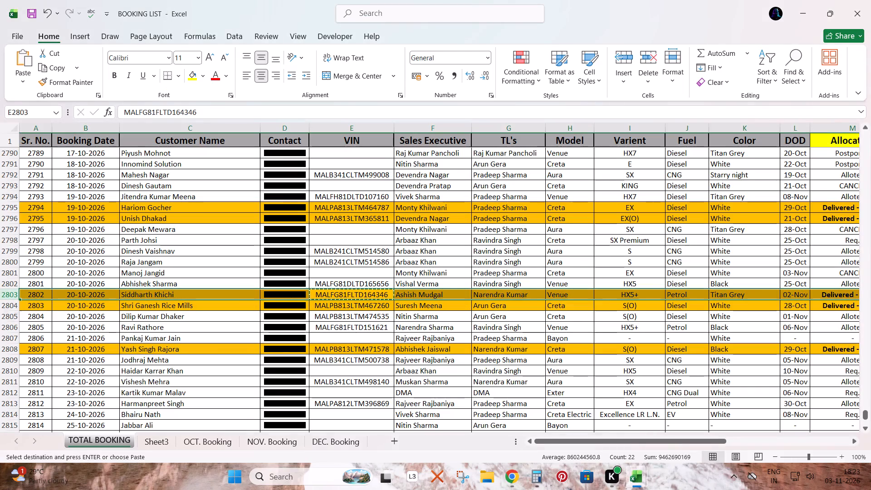
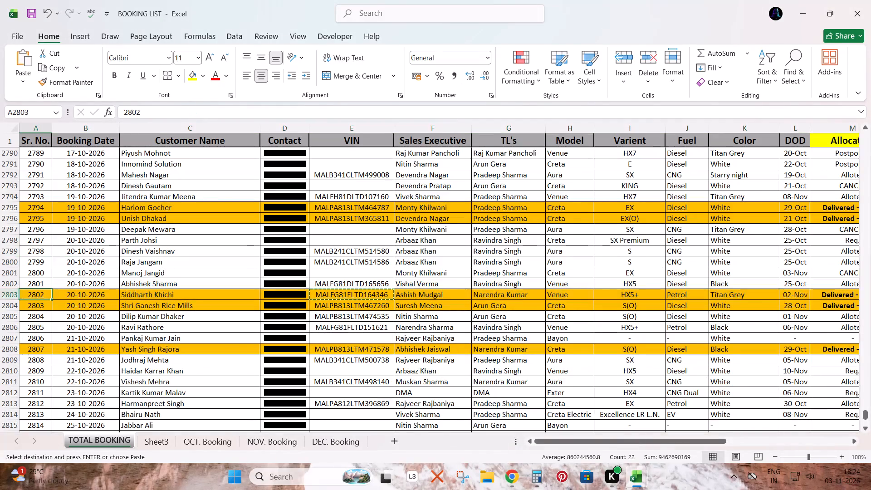
Compare the 03-11-2026 Venue HX4 Petrol White booking in row 2854 with the Venue 1.2 Kappa MT HX 4 vehicles in ALLOCATION STOCK SHEET.
scroll(261, 332, down, 3)
click(151, 348)
key(shift+space)
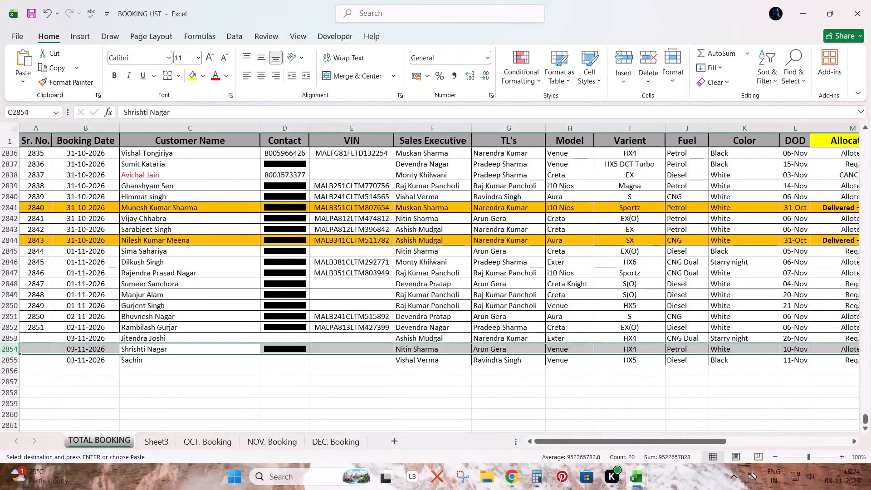
key(alt+Tab)
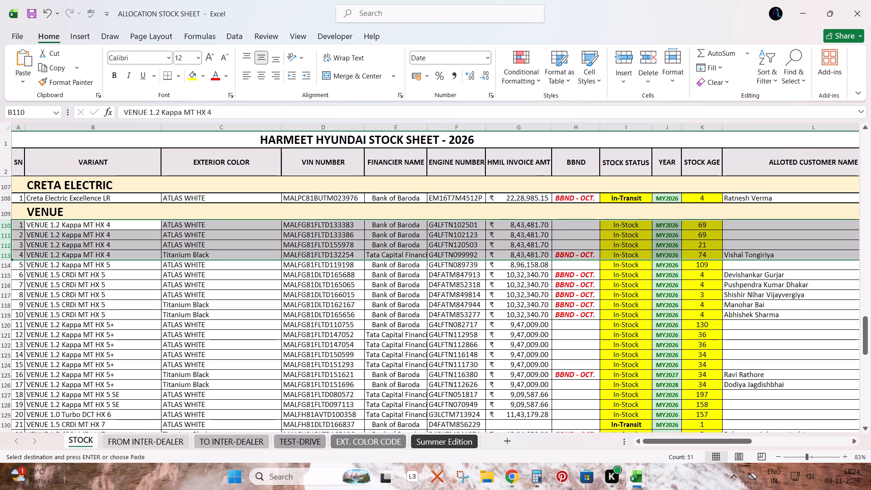
key(alt+Tab)
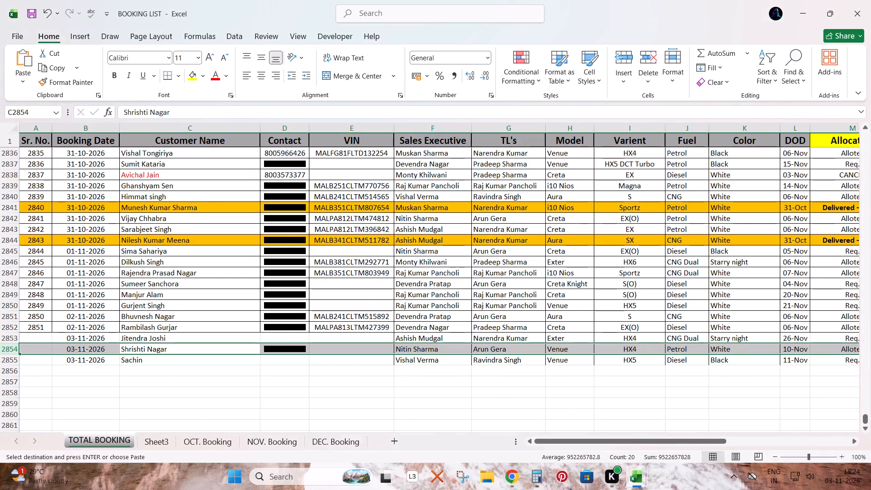
key(alt+Tab)
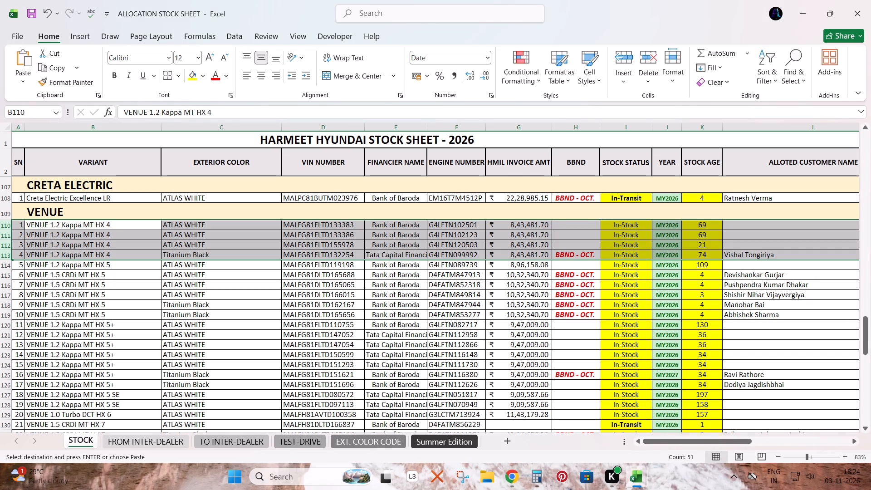
key(shift+Up)
key(alt+Tab)
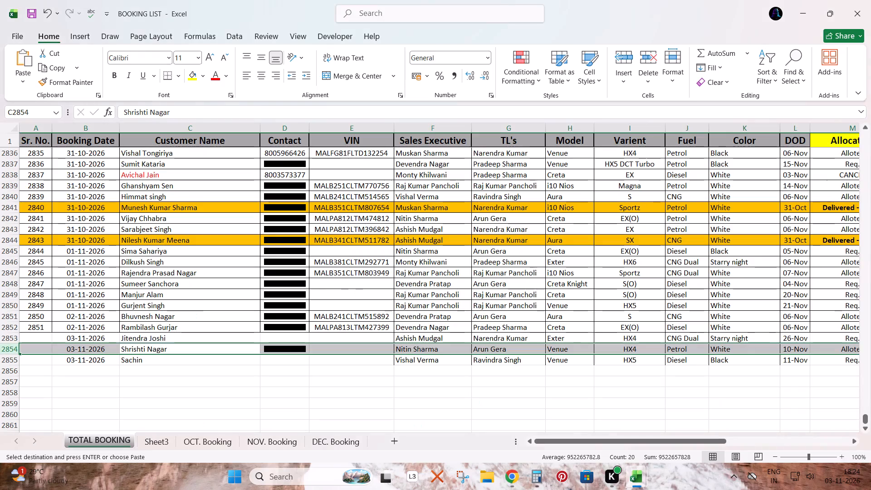
key(alt+Tab)
key(alt+Tab)
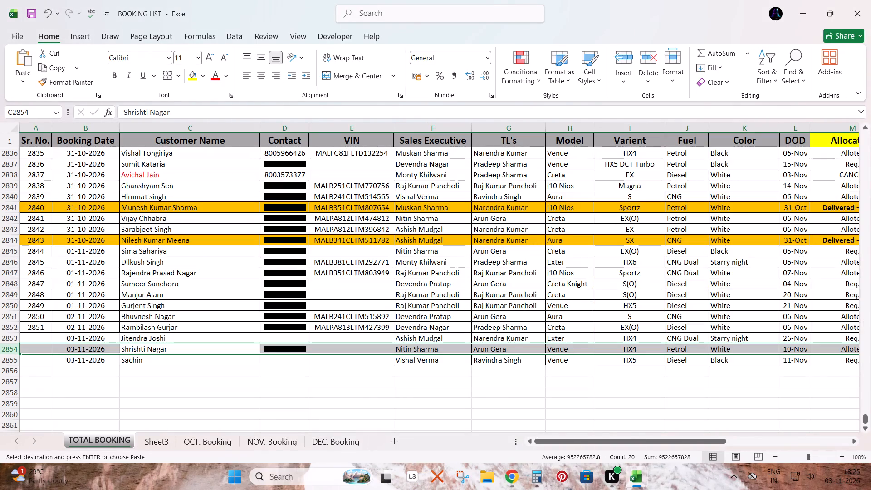
key(alt+Tab)
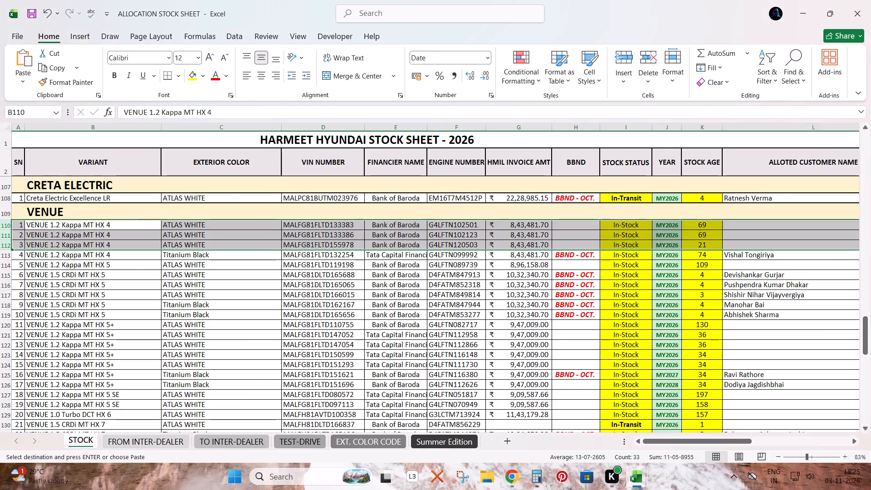
key(alt+Tab)
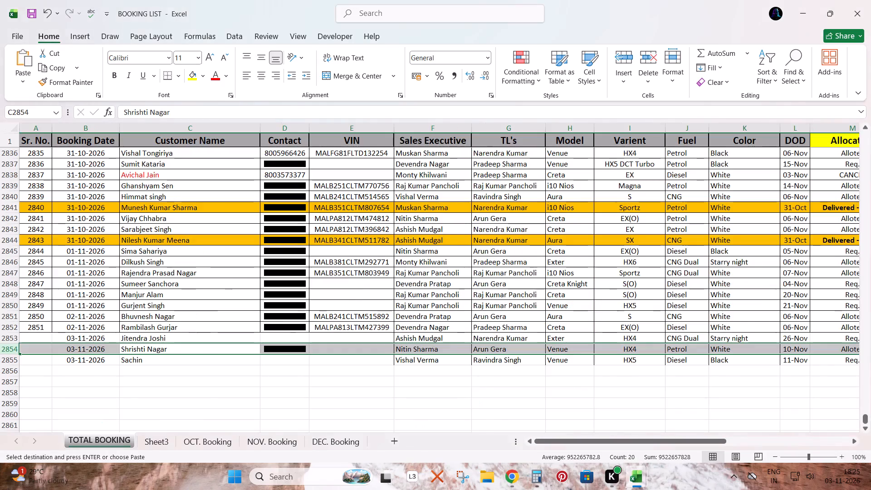
key(alt+Tab)
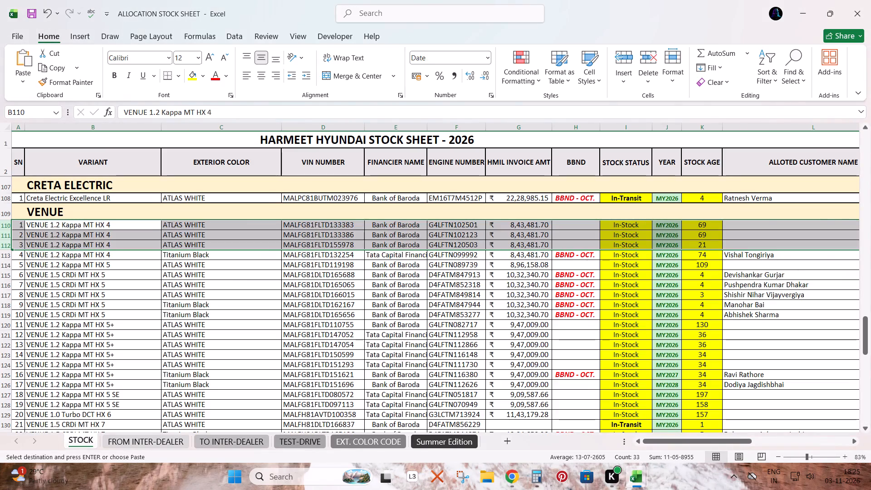
click(731, 225)
key(alt+Tab)
key(Left)
key(Right)
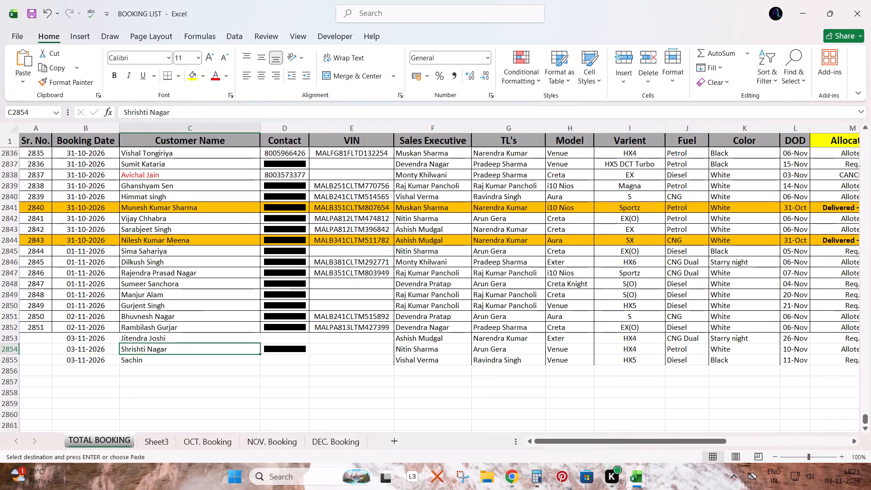
key(shift+Right)
key(shift+Right)
key(shift+Right)
key(shift+Right)
key(ctrl+c)
key(alt+Tab)
key(ctrl+v)
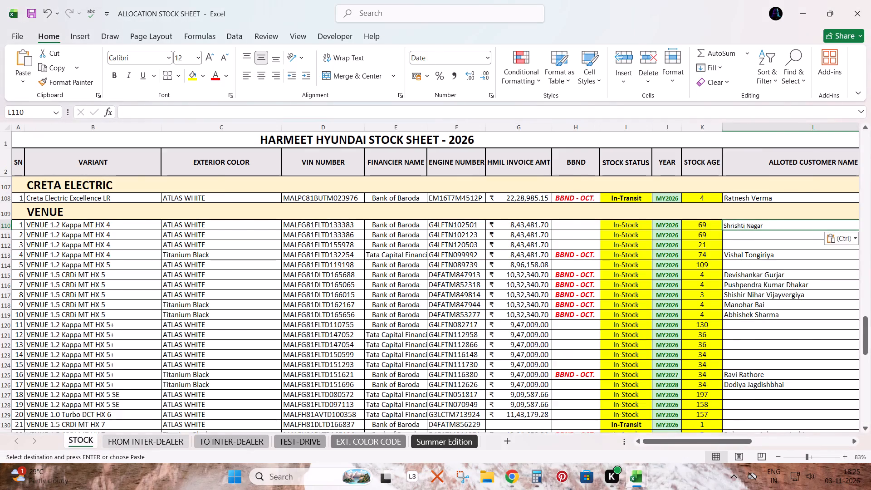
Move the pasted contact, executive and team leader cells in row 110 one column over so they align with Mobile No., Executive and Team Leader.
key(Right)
key(Right)
key(Left)
key(shift+Right)
key(shift+Right)
key(shift+Right)
key(ctrl+x)
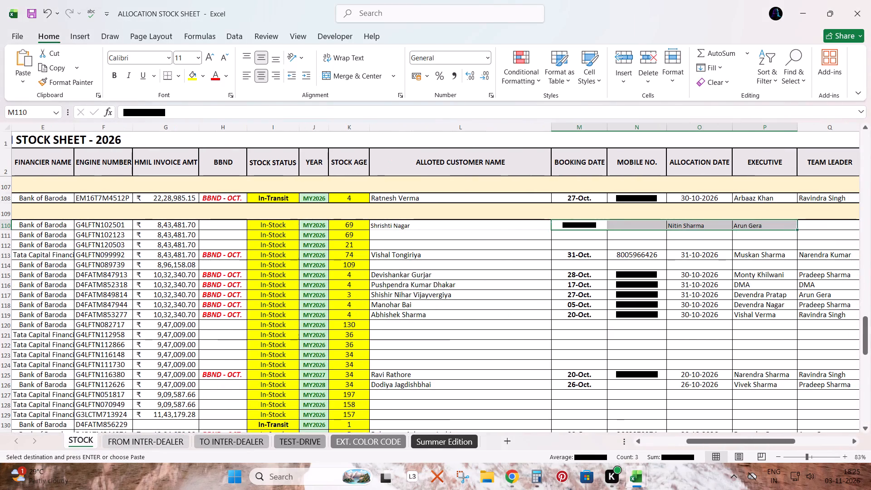
key(Right)
key(ctrl+v)
key(Left)
Enter 3-11 as both the booking date and the allocation date for the HX 4 vehicle in row 110.
key(alt+Tab)
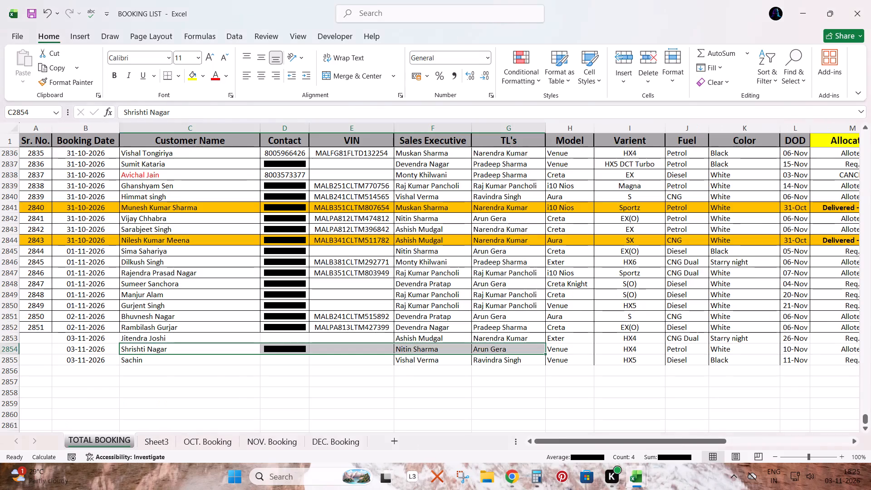
key(alt+Tab)
text(3-11)
key(Tab)
key(Tab)
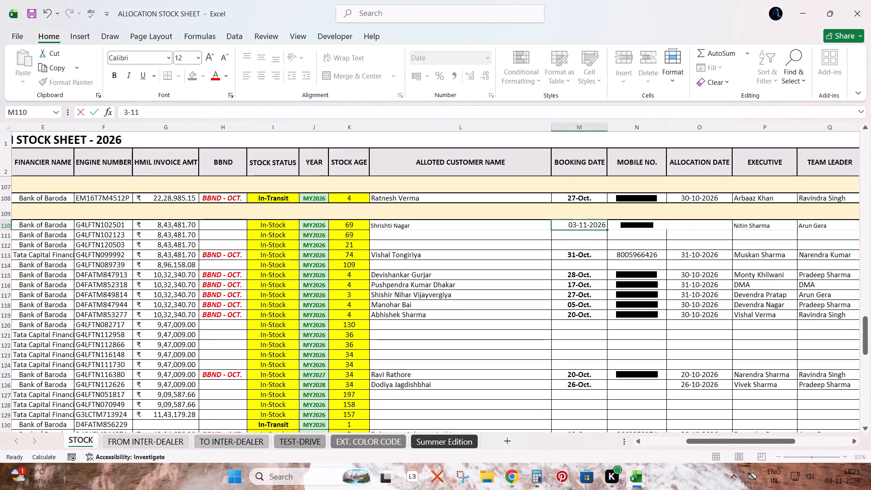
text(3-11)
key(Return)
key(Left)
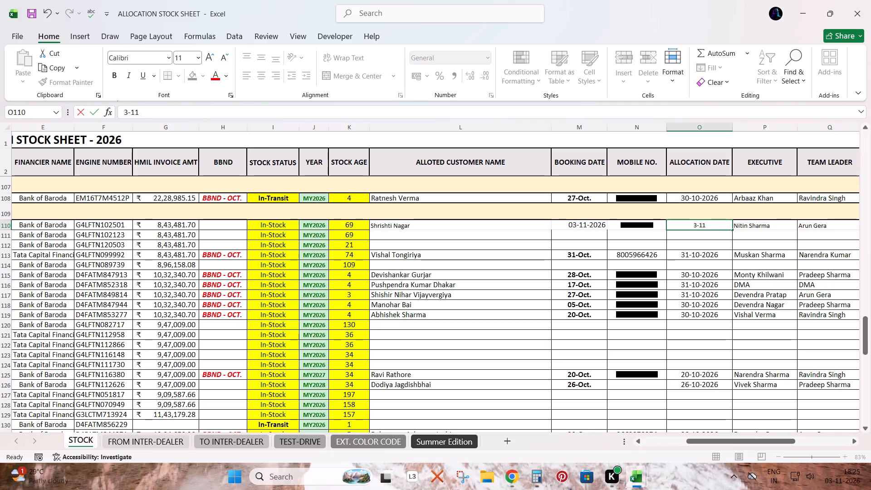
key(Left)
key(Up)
Pick up the cell formatting of row 111, from Alloted Customer Name through Team Leader, with Format Painter.
click(473, 237)
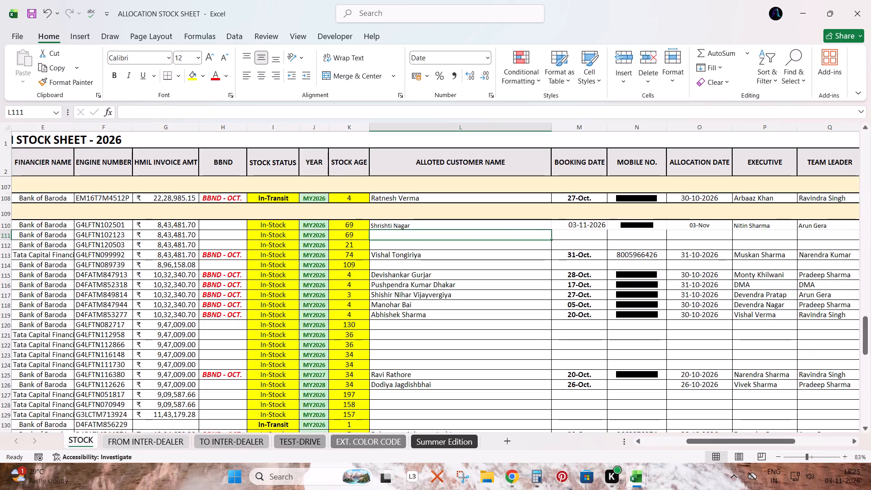
key(shift+Right)
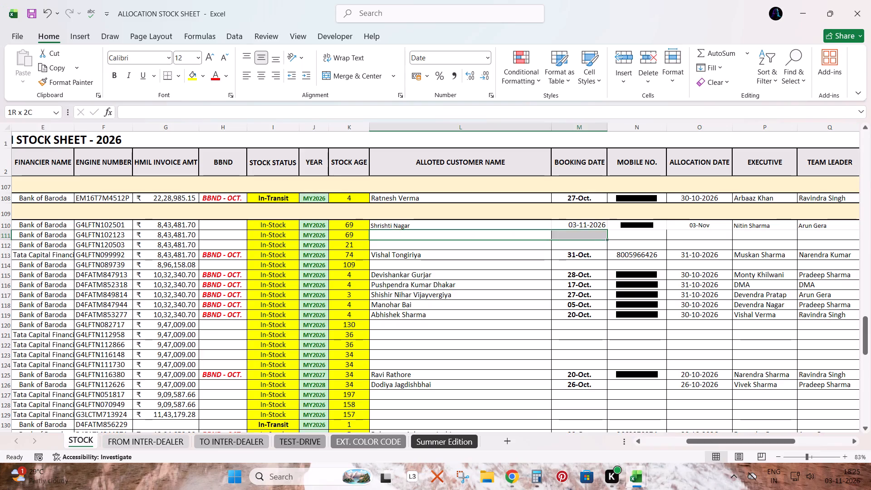
key(shift+Right)
key(shift+Right)
key(shift+Right)
key(shift+Right)
click(68, 84)
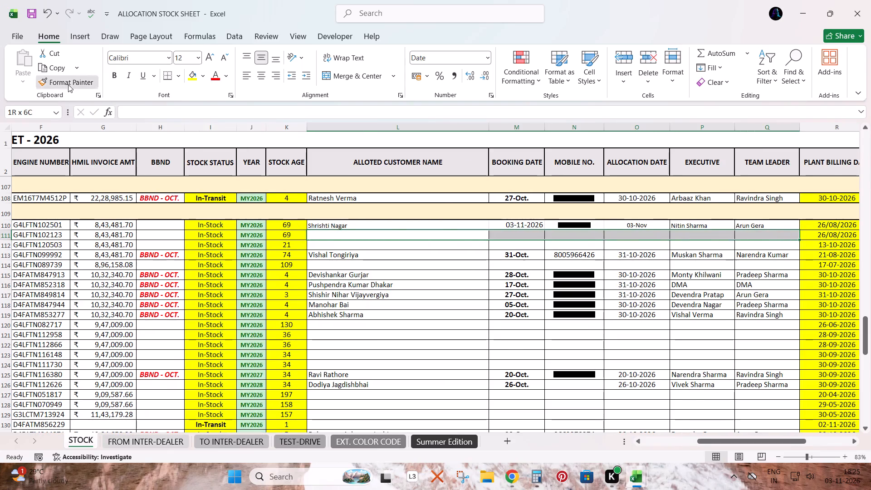
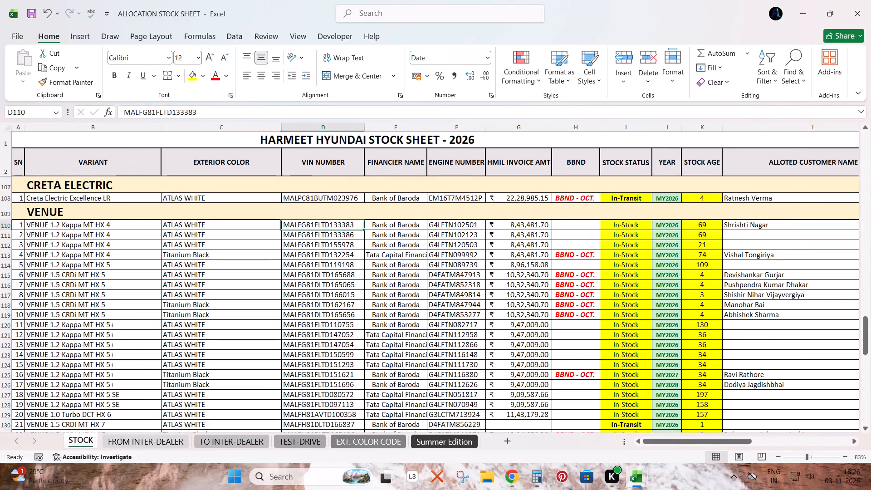
key(ctrl+c)
key(alt+Tab)
key(alt+Tab)
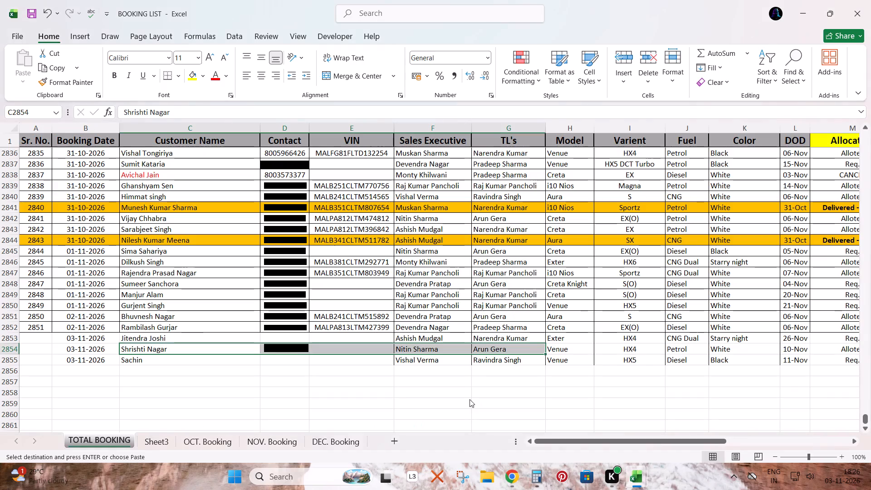
key(Right)
key(Right)
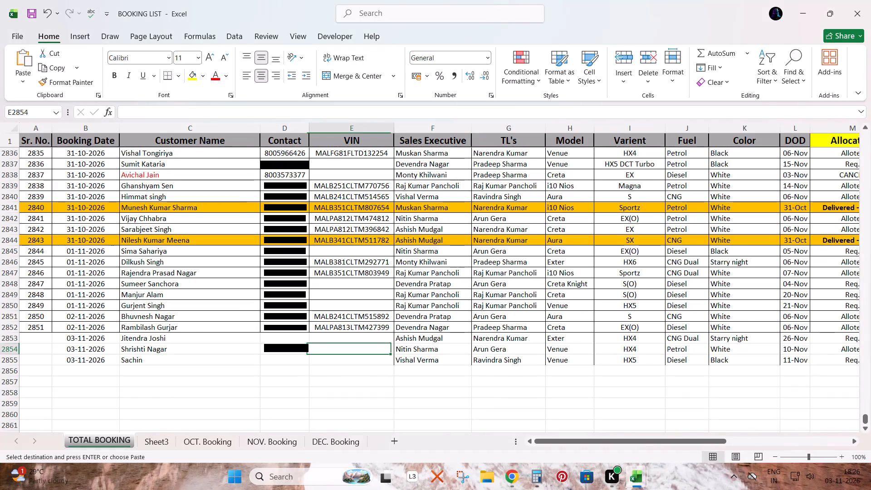
key(ctrl+v)
key(ctrl+Right)
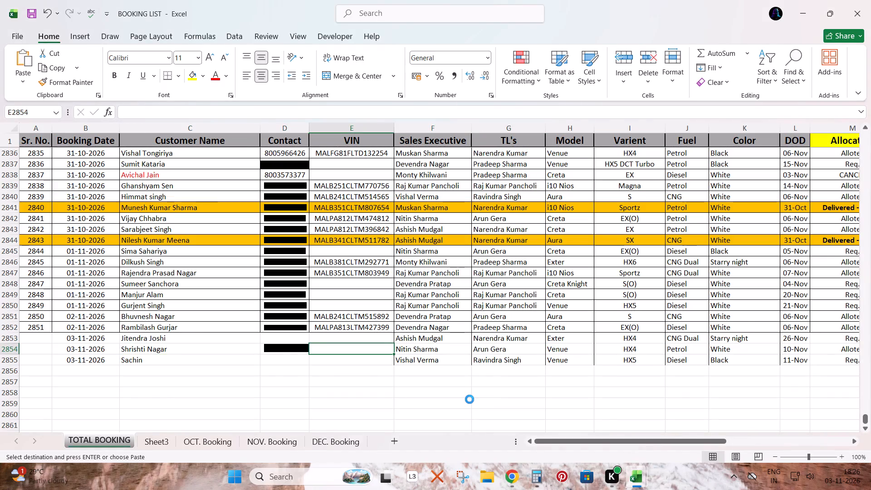
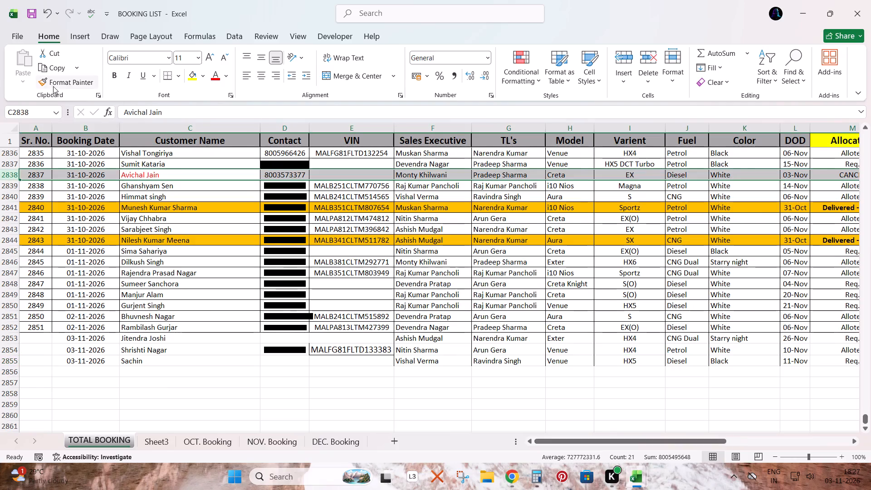
Copy the formatting of booking row 2838 onto the new 03-11-2026 booking rows 2853 to 2855 with Format Painter.
click(53, 86)
drag(10, 339, 17, 358)
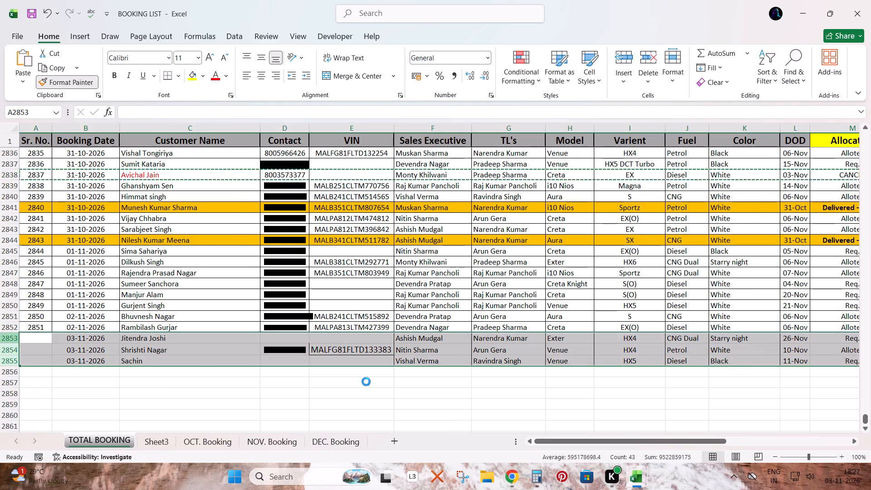
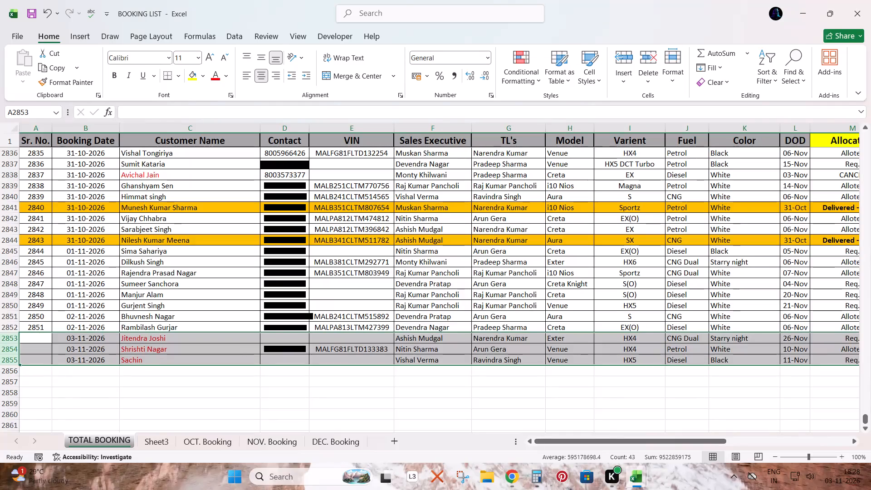
Copy the black-text formatting of the customer name in row 2852 onto the customer name in row 2854 with Format Painter.
click(157, 329)
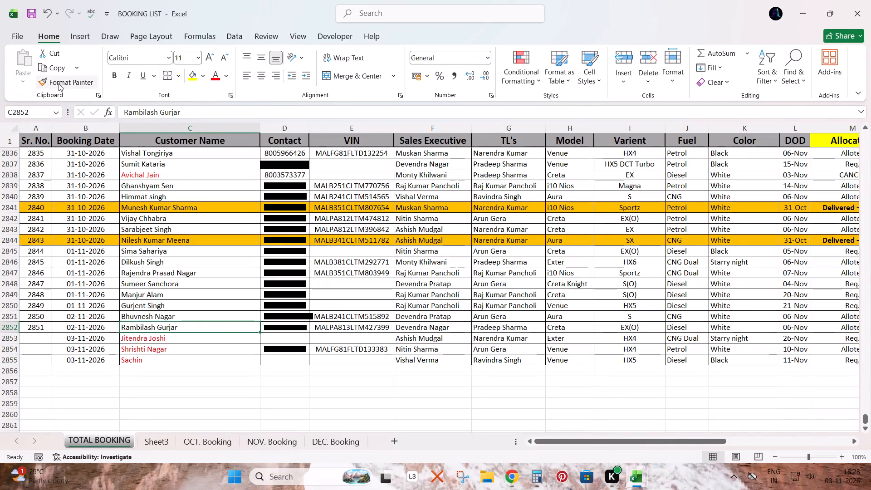
click(59, 83)
click(175, 349)
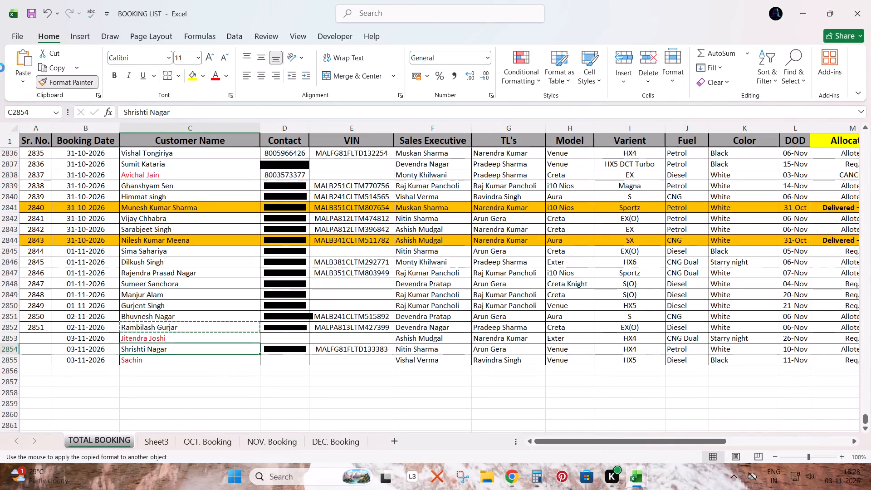
Save the BOOKING LIST workbook.
click(37, 11)
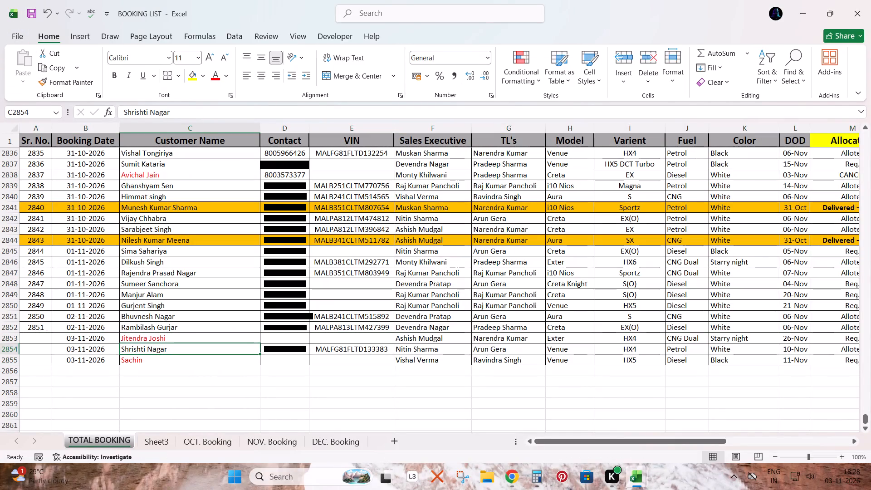
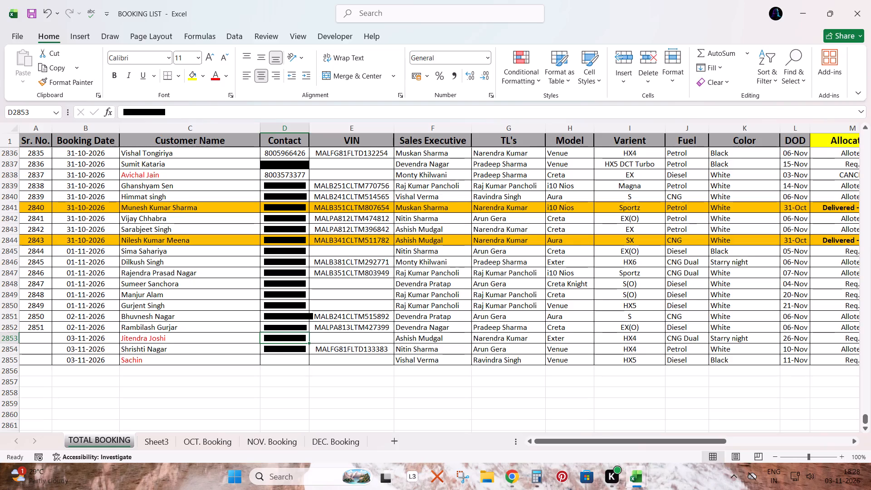
Save the BOOKING LIST workbook.
key(Right)
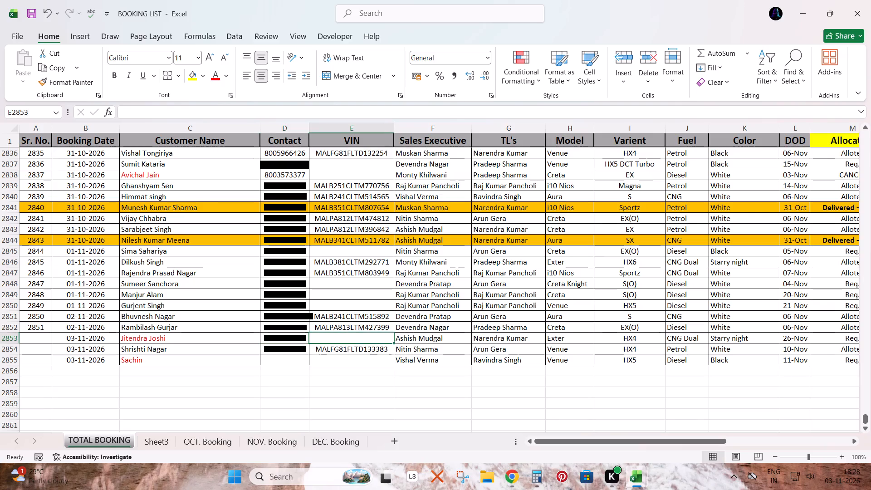
key(Left)
click(28, 7)
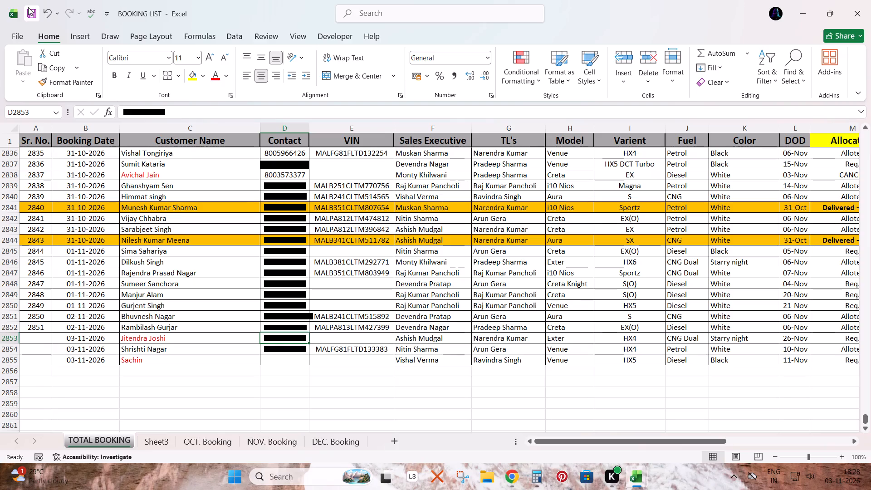
Fill in row 2853 with source Walkin, deal 810000 and finance IN-HOUSE.
key(Right)
key(Right)
key(Right)
key(Right)
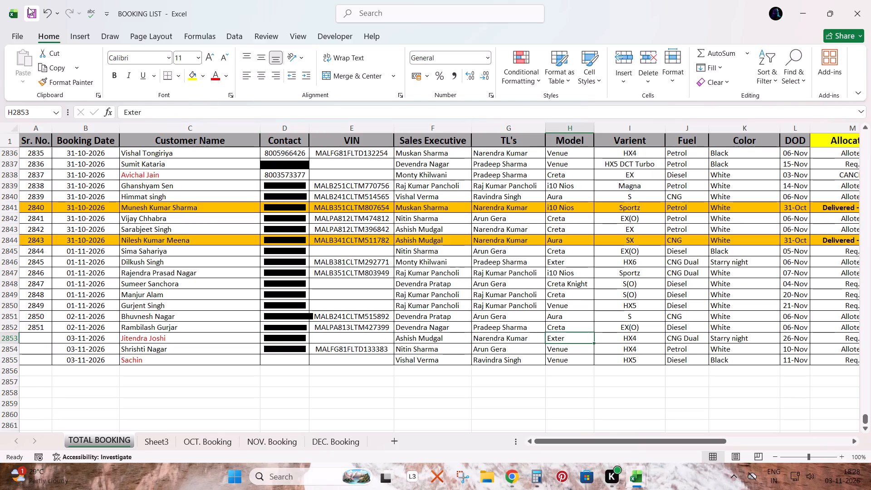
key(Right)
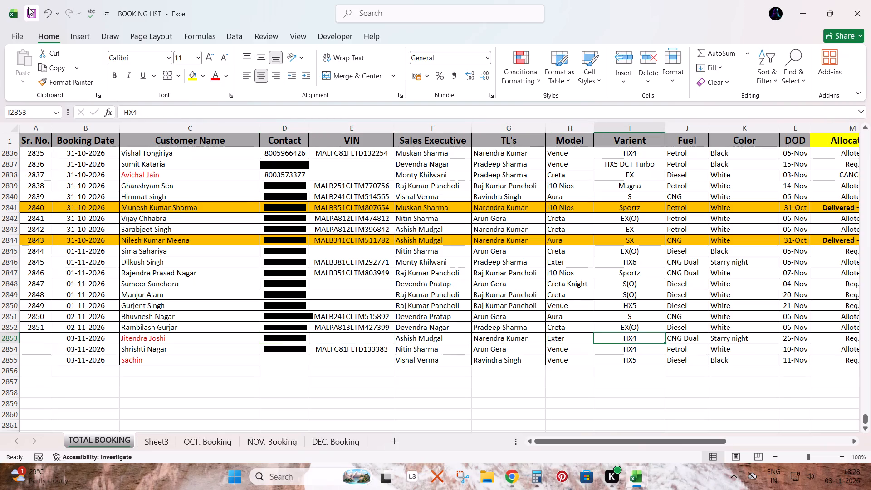
key(Right)
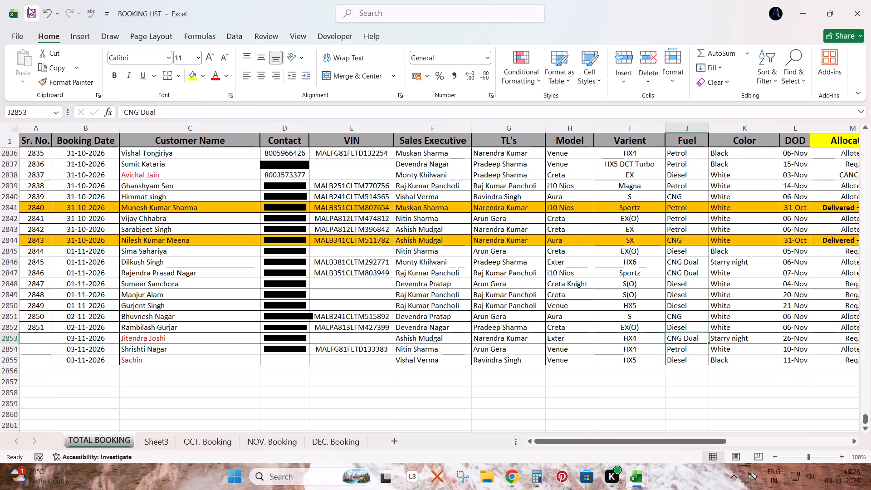
key(Right)
key(Right)
key(Right)
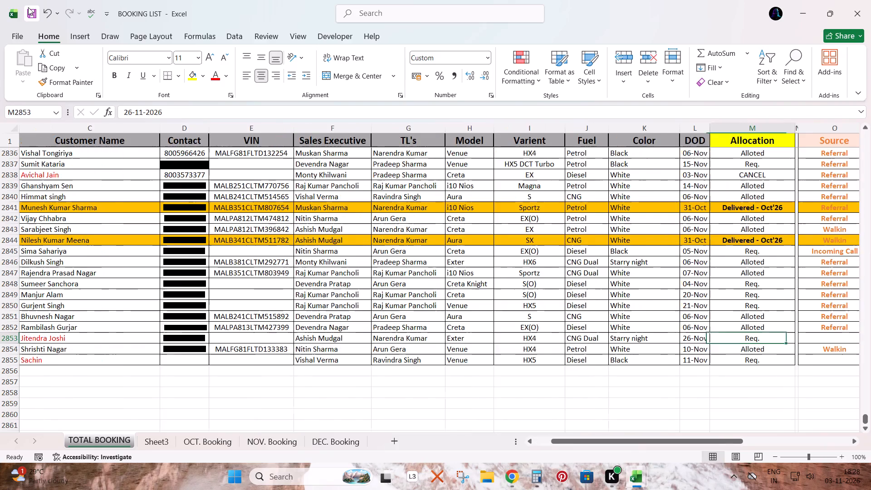
key(Right)
key(Right)
key(w)
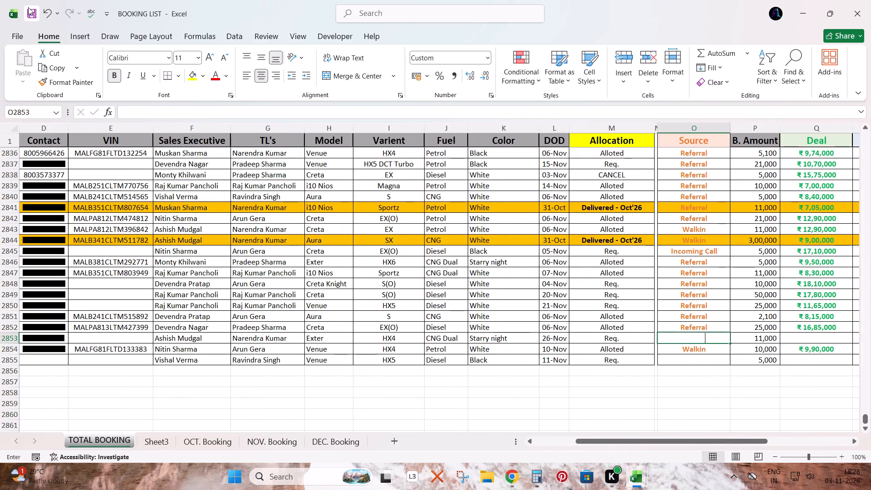
key(Right)
key(Right)
key(Right)
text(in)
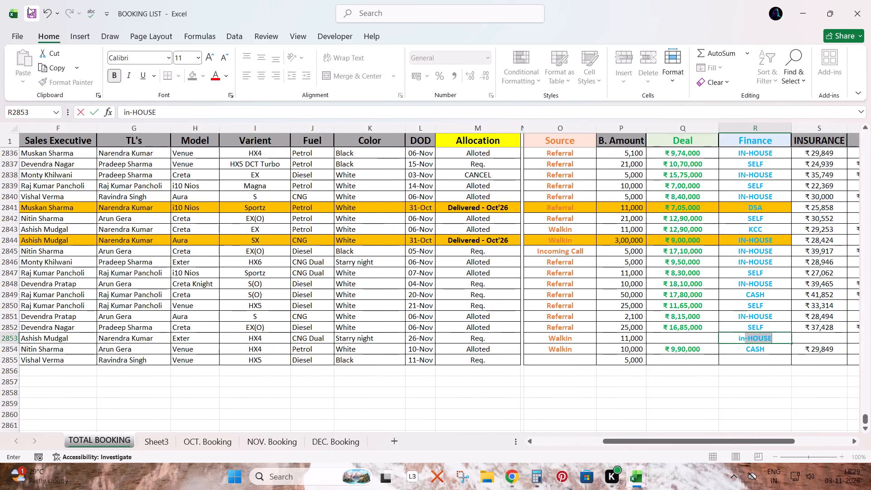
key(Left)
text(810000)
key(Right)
Enter row 2853's charges: insurance 27866, RTO 17000, accessories 9000, TCS 0 and screp cost 0.
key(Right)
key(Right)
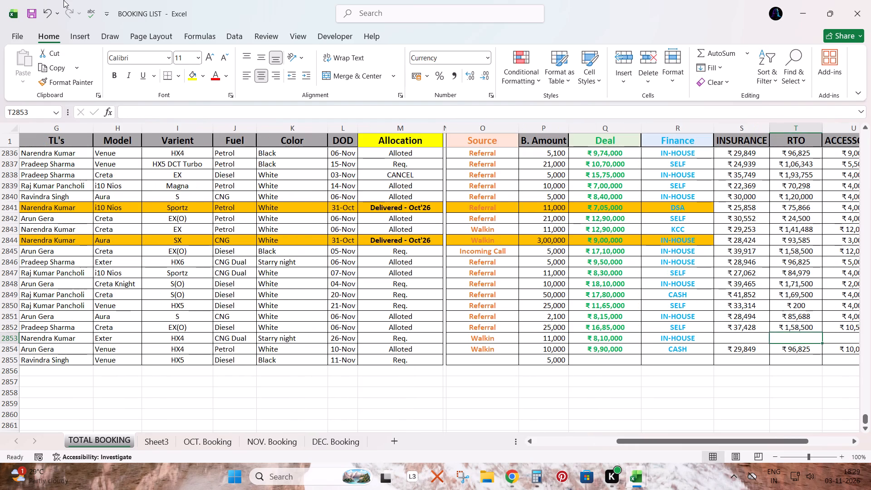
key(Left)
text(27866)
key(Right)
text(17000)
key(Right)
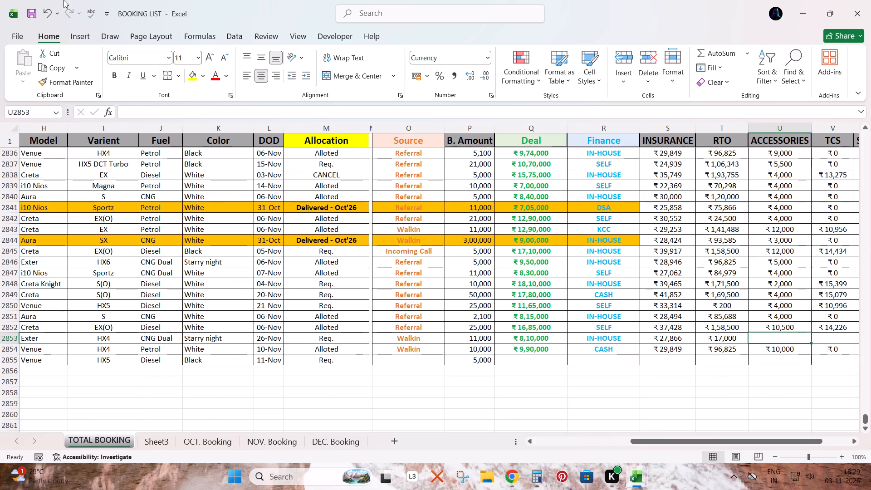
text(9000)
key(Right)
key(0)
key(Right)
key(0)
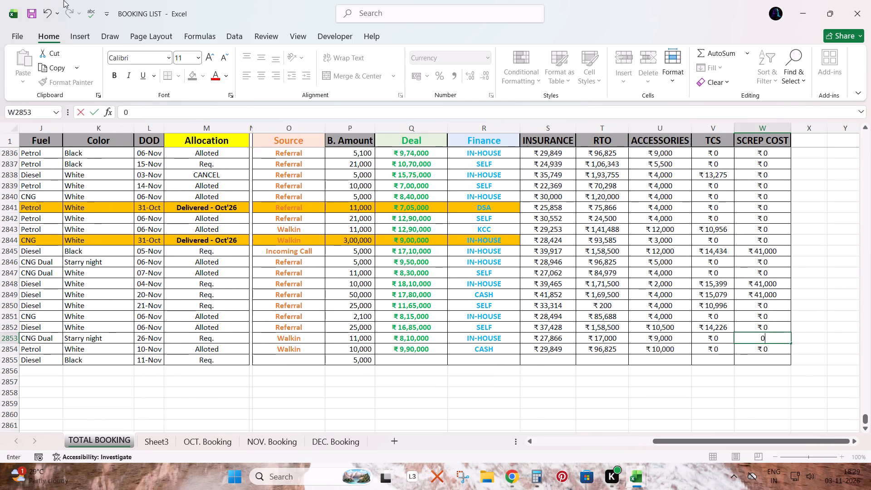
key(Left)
Review the booking amount, deal, finance and charge entries in row 2853.
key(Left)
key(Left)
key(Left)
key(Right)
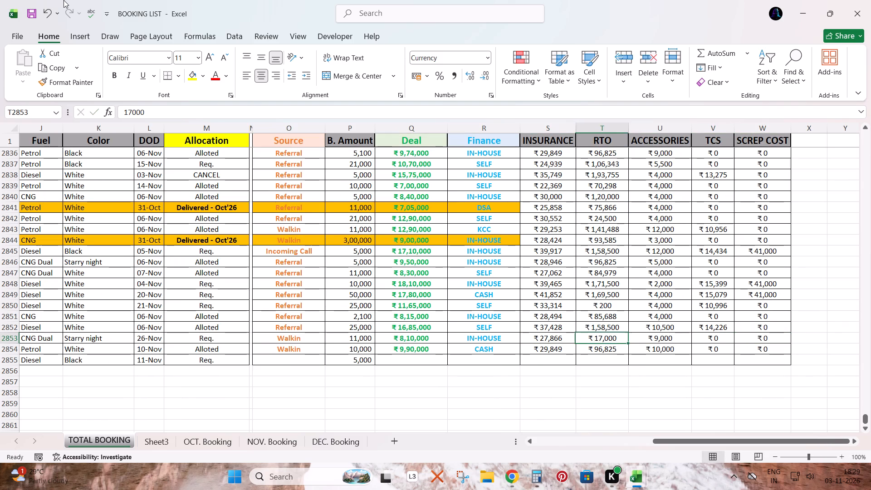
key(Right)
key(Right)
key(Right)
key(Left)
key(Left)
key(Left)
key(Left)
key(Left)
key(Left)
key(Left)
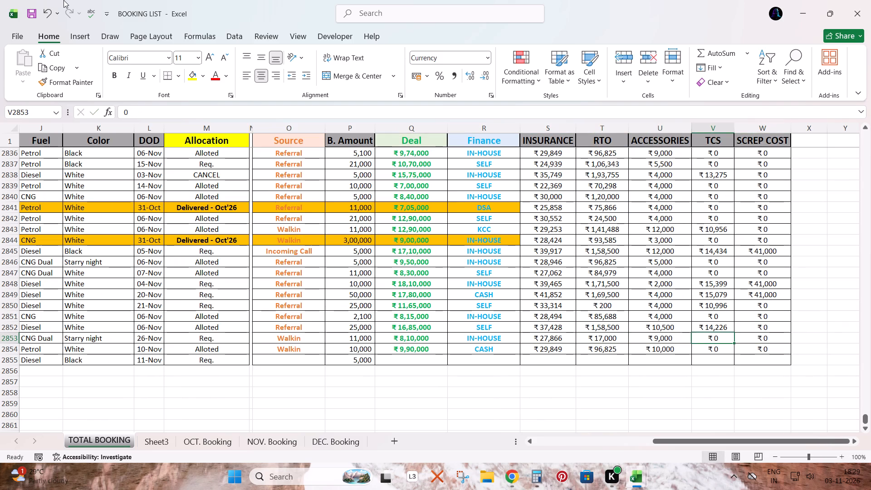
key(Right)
Copy the black-text formatting of the customer name in row 2852 onto the customer name in row 2853 with Format Painter.
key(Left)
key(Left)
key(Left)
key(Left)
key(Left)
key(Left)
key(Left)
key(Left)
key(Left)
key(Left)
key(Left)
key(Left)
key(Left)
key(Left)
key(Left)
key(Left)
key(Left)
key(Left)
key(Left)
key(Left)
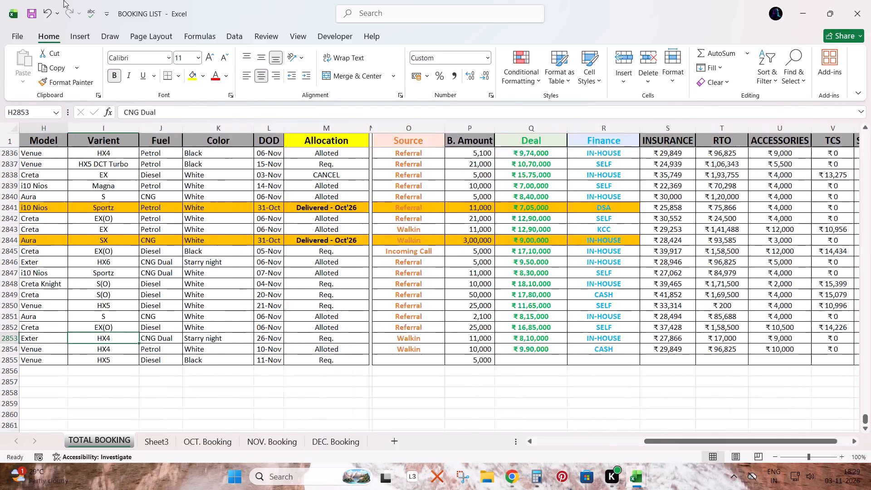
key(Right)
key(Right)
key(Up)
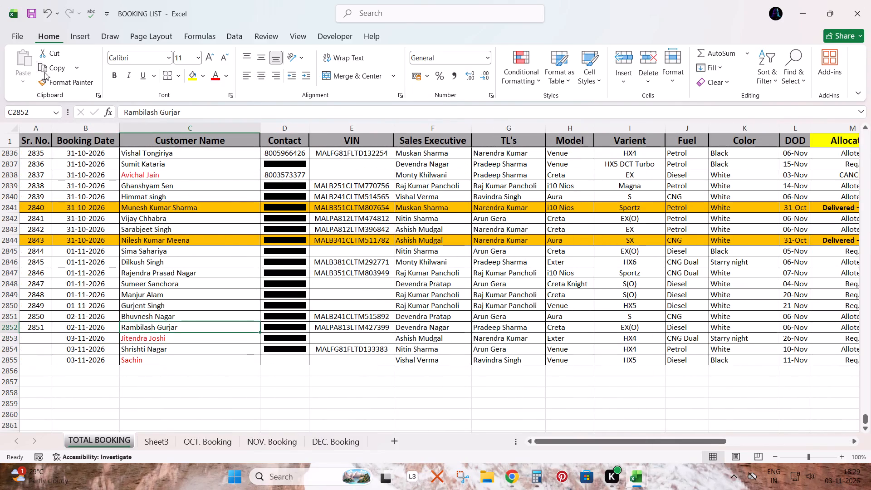
click(57, 79)
key(Down)
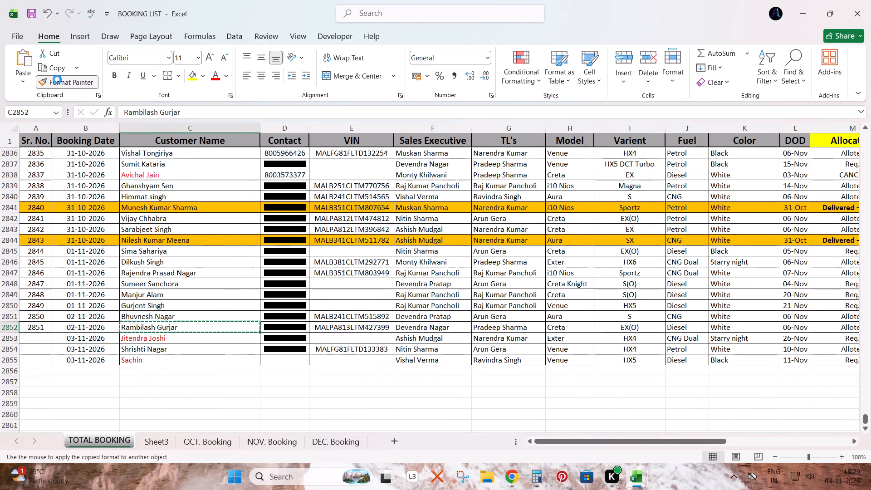
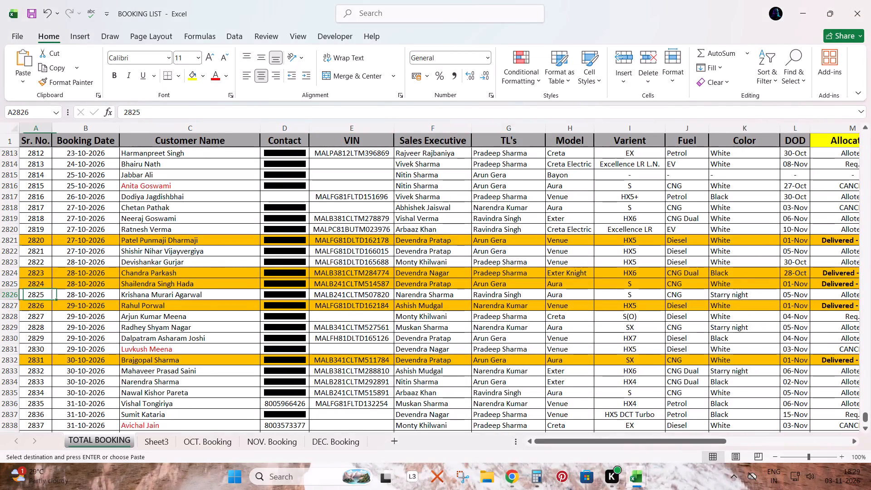
Go to the last filled serial number in the Sr. No. column of the TOTAL BOOKING sheet.
key(ctrl+Down)
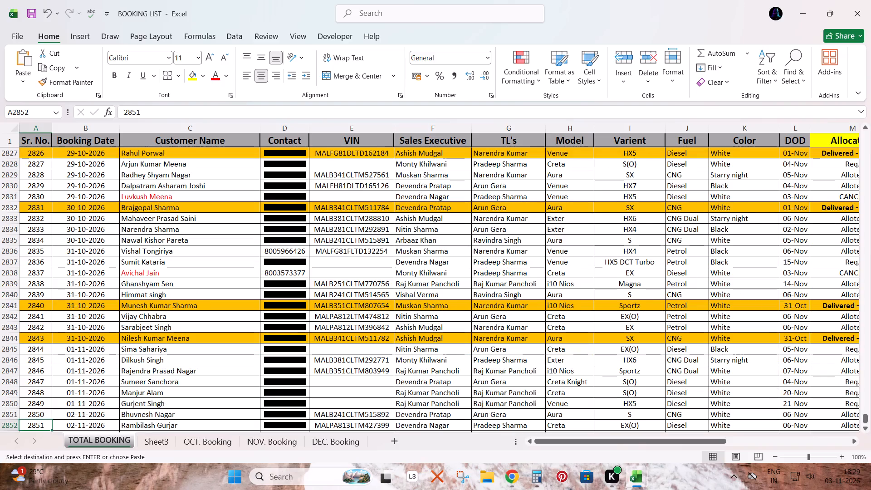